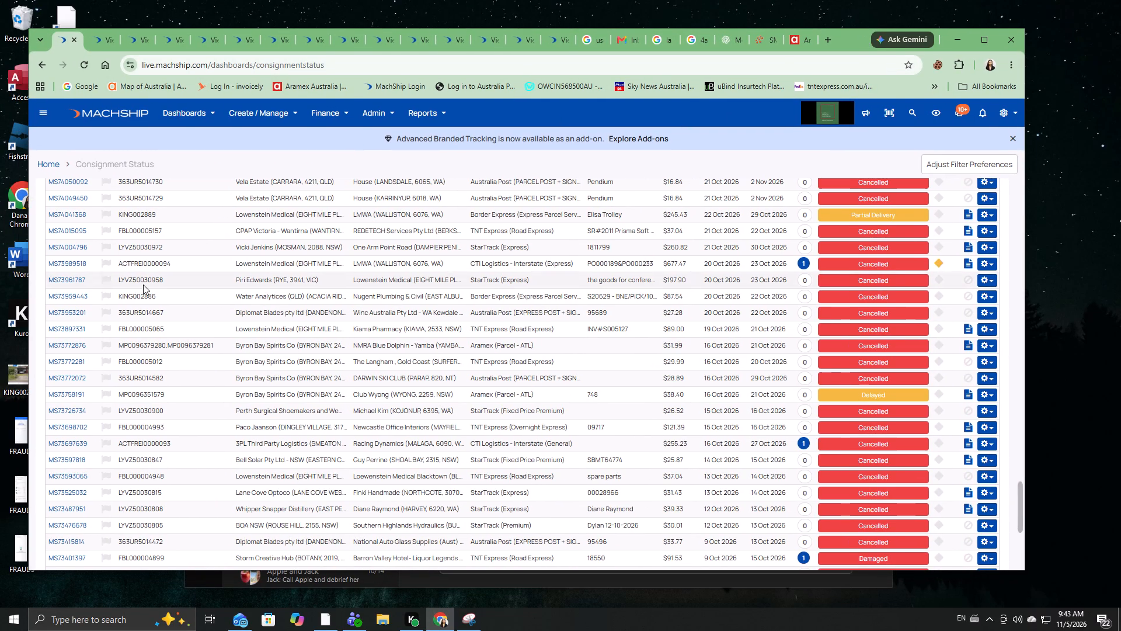
{"action": "left_click", "coordinate": [103, 46]}
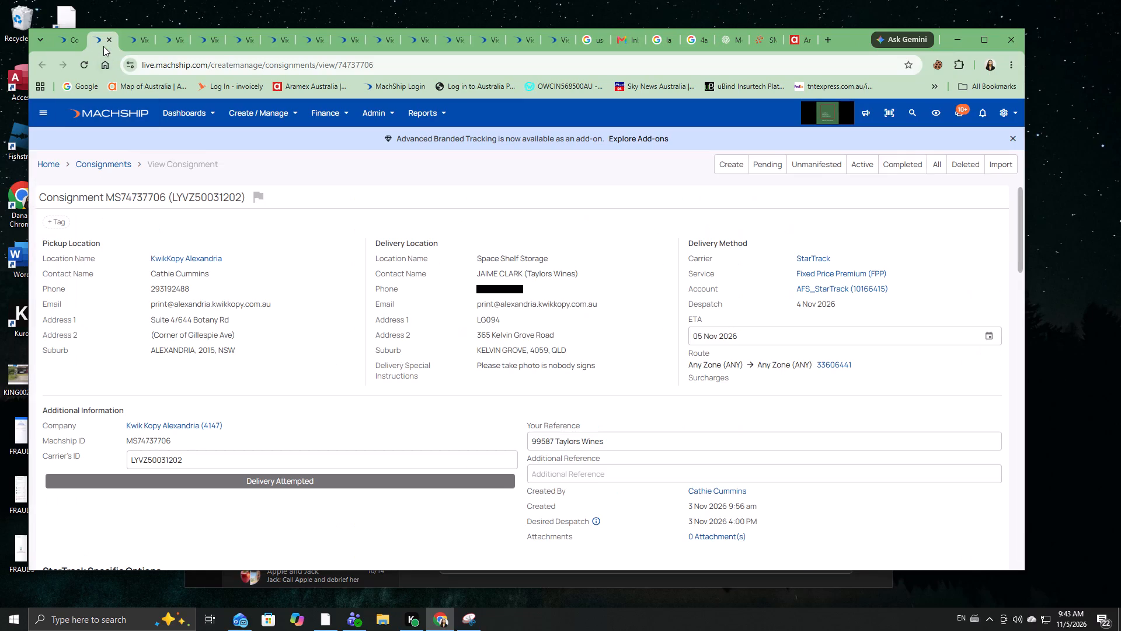
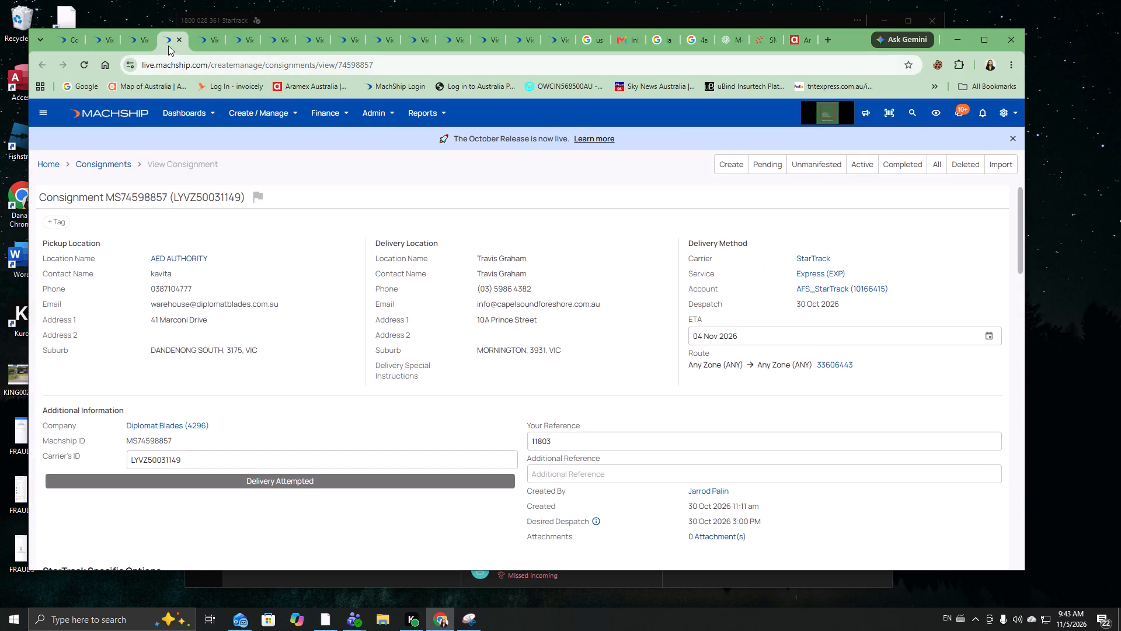
{"action": "left_click_drag", "start_coordinate": [168, 46], "coordinate": [148, 46]}
{"action": "left_click", "coordinate": [205, 45]}
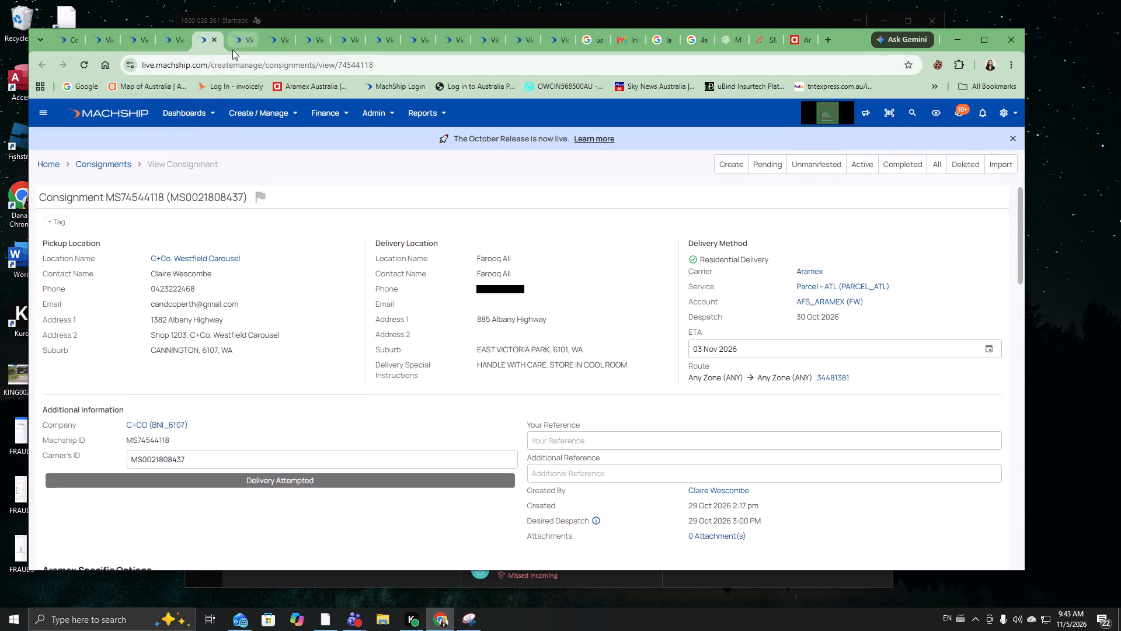
{"action": "left_click", "coordinate": [232, 50]}
{"action": "left_click_drag", "start_coordinate": [236, 46], "coordinate": [136, 47]}
{"action": "left_click", "coordinate": [233, 44]}
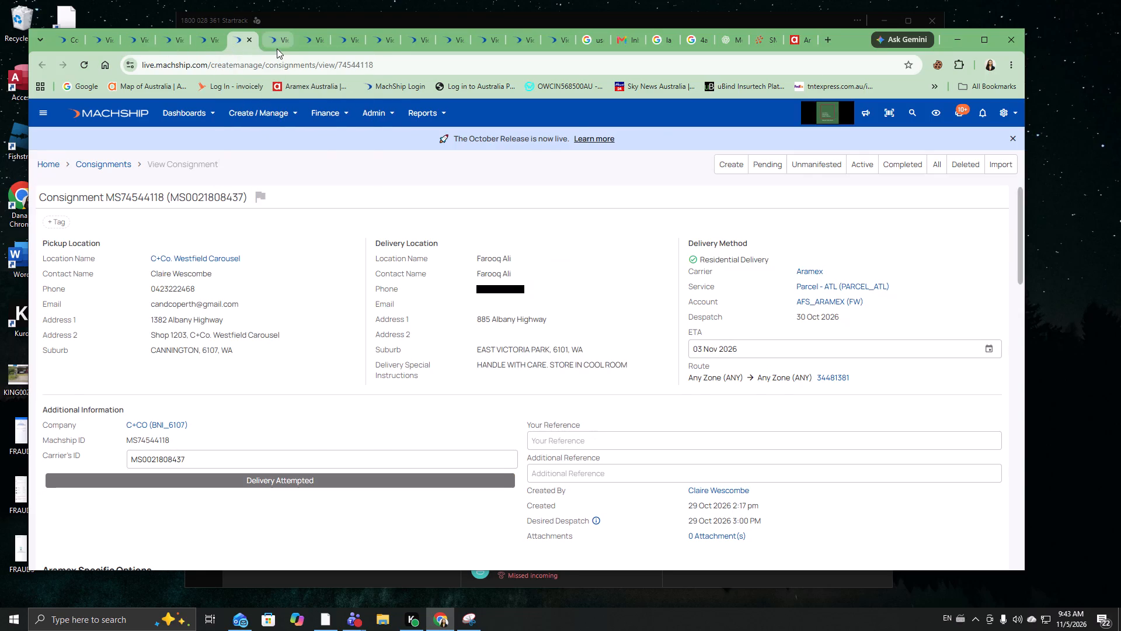
{"action": "left_click", "coordinate": [276, 45]}
{"action": "left_click_drag", "start_coordinate": [276, 45], "coordinate": [266, 45]}
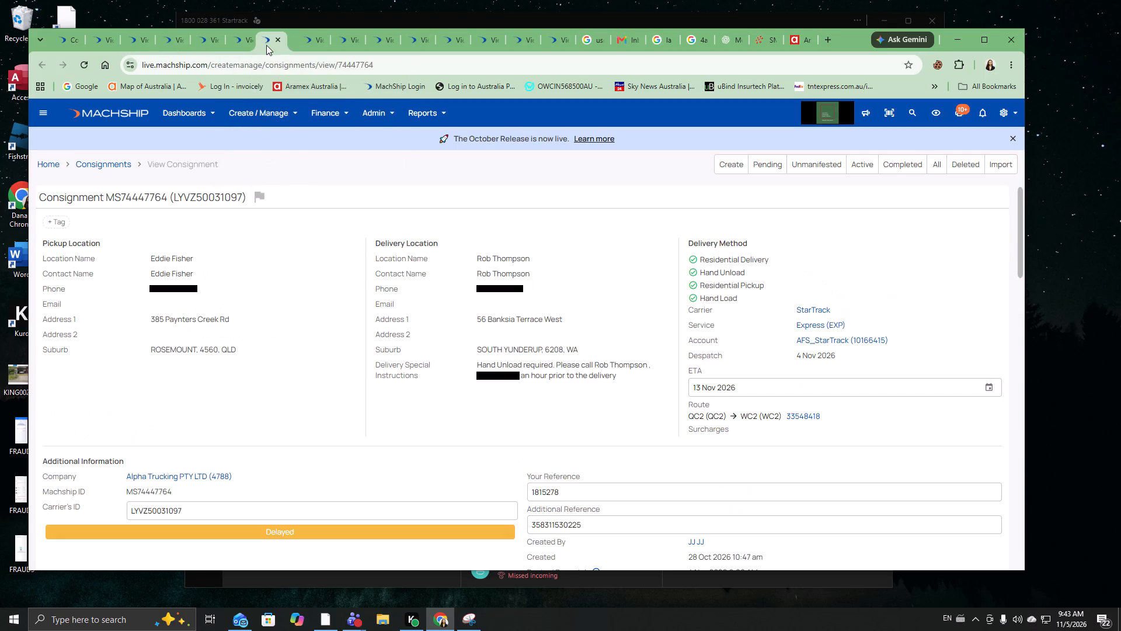
{"action": "left_click_drag", "start_coordinate": [266, 45], "coordinate": [180, 45]}
{"action": "left_click", "coordinate": [272, 47]}
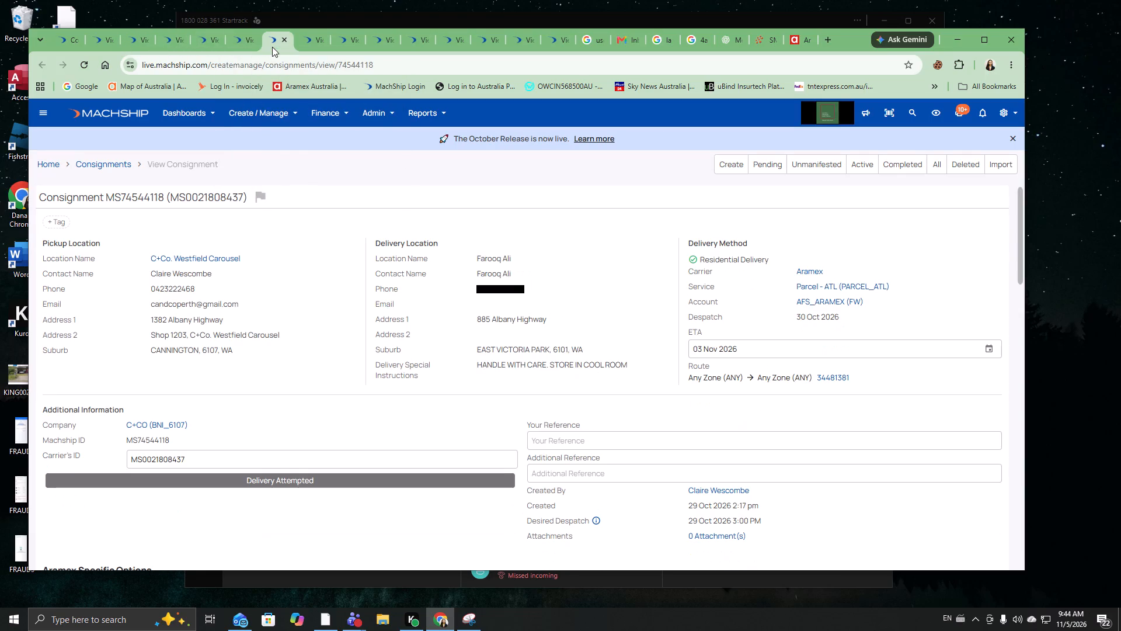
{"action": "left_click", "coordinate": [309, 46]}
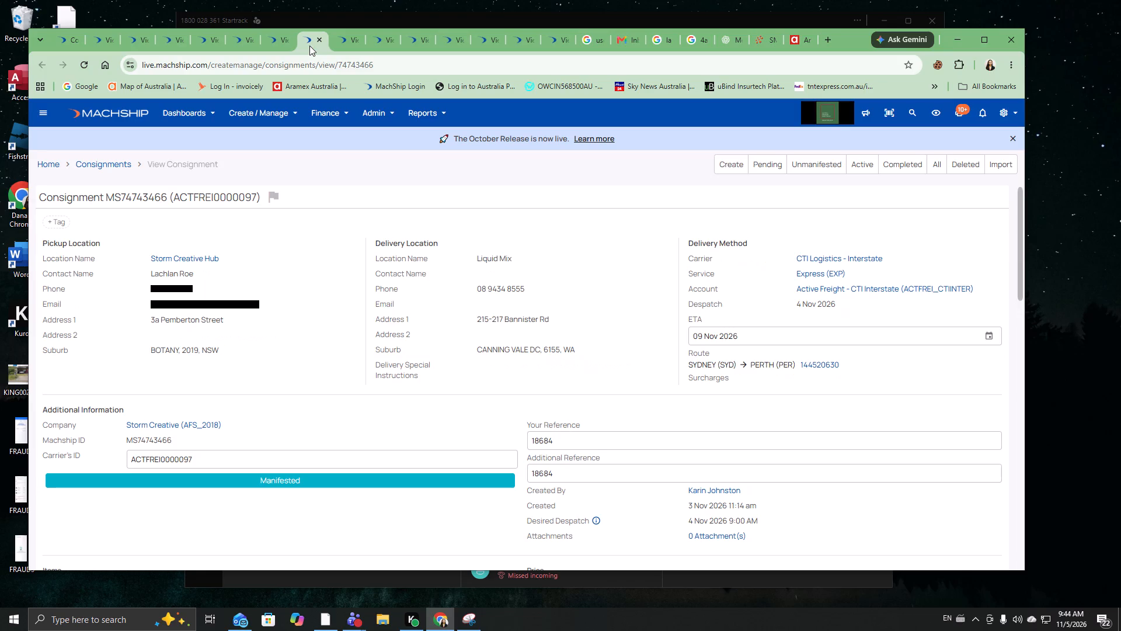
{"action": "left_click", "coordinate": [100, 45]}
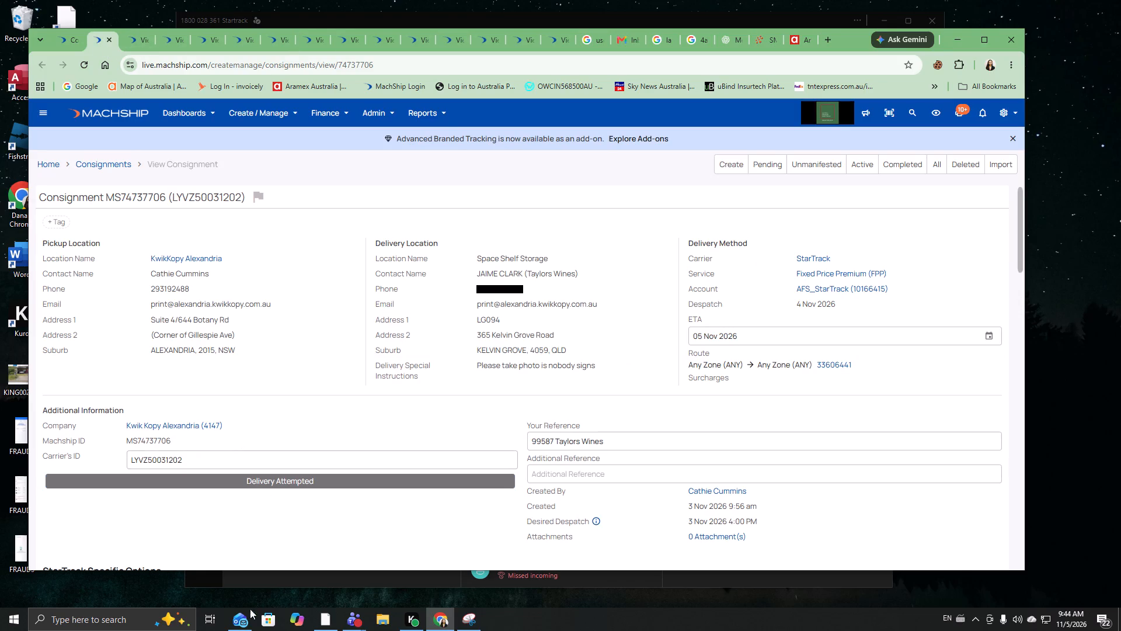
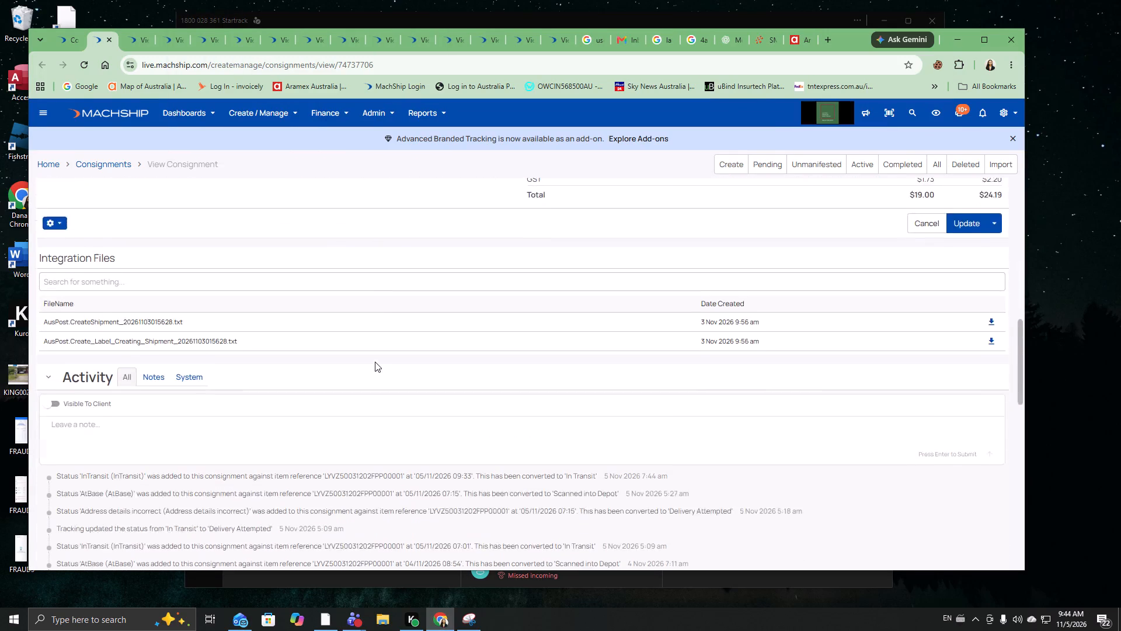
{"action": "left_click_drag", "start_coordinate": [108, 394], "coordinate": [708, 396]}
{"action": "left_click_drag", "start_coordinate": [699, 415], "coordinate": [71, 421]}
{"action": "scroll", "coordinate": [250, 368], "scroll_direction": "down", "scroll_amount": 6}
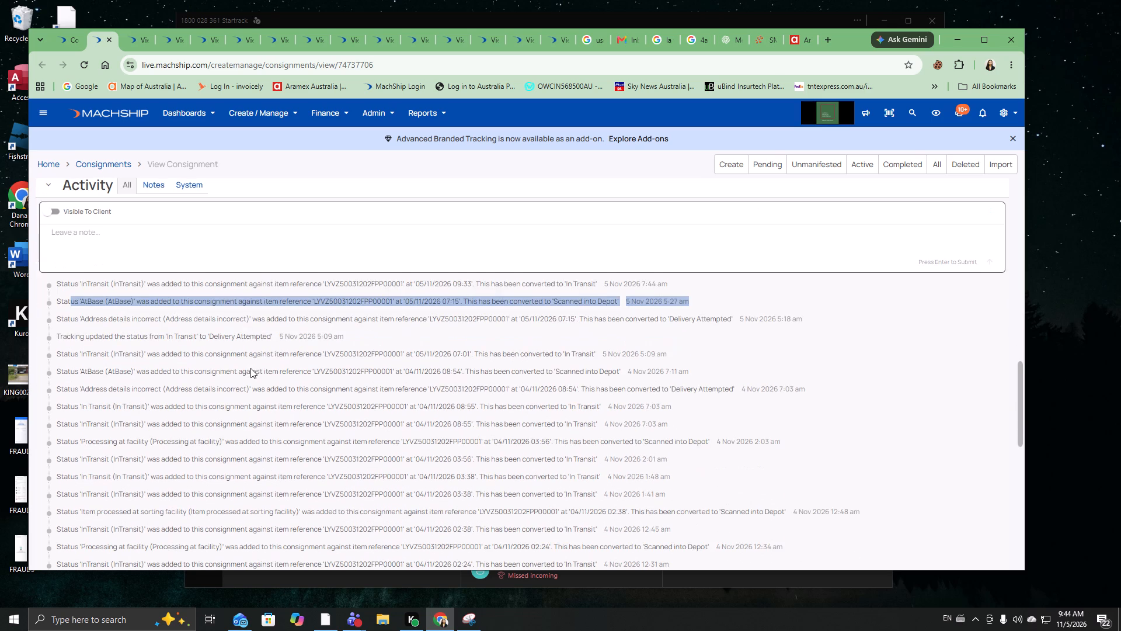
{"action": "left_click", "coordinate": [81, 70]}
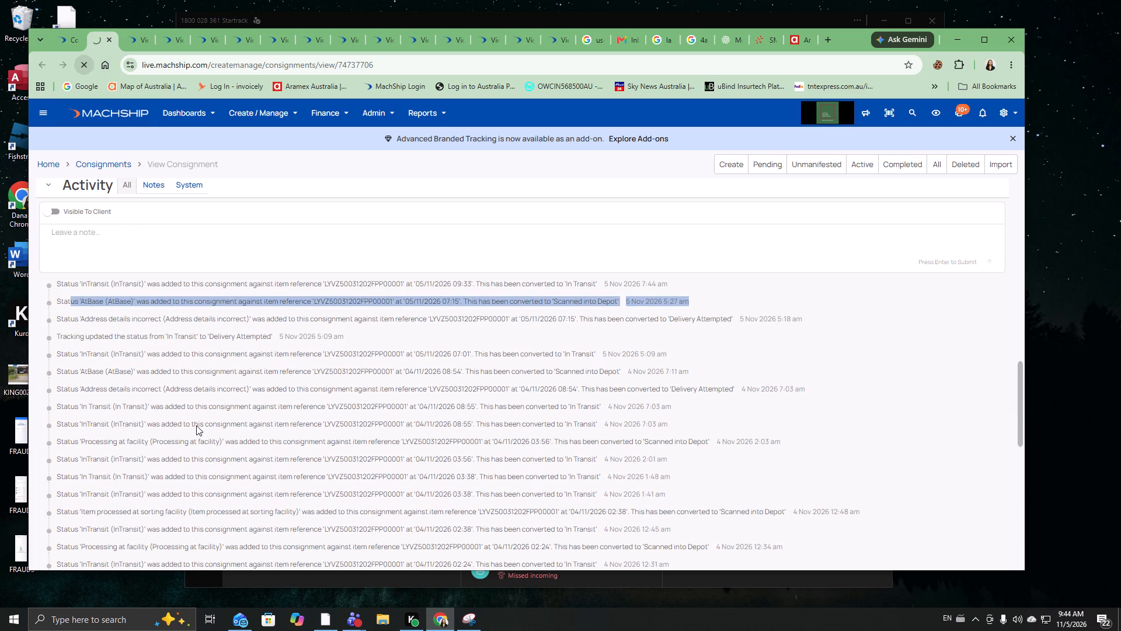
{"action": "scroll", "coordinate": [311, 404], "scroll_direction": "down", "scroll_amount": 4}
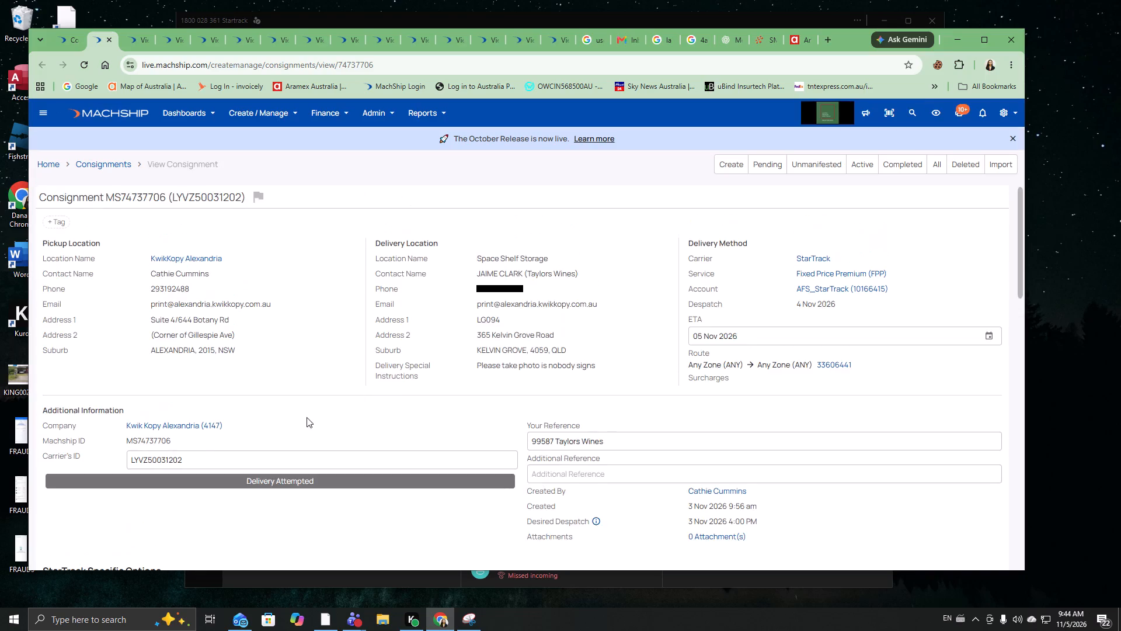
{"action": "scroll", "coordinate": [307, 417], "scroll_direction": "down", "scroll_amount": 20}
{"action": "scroll", "coordinate": [311, 416], "scroll_direction": "down", "scroll_amount": 6}
{"action": "scroll", "coordinate": [311, 419], "scroll_direction": "up", "scroll_amount": 1}
{"action": "scroll", "coordinate": [311, 419], "scroll_direction": "down", "scroll_amount": 1}
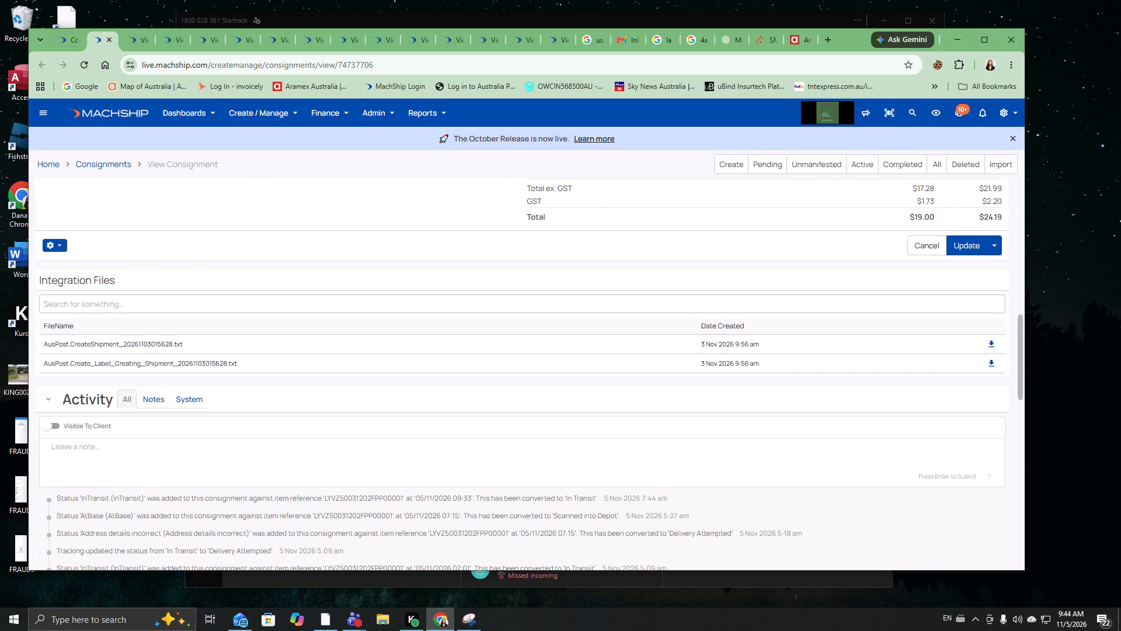
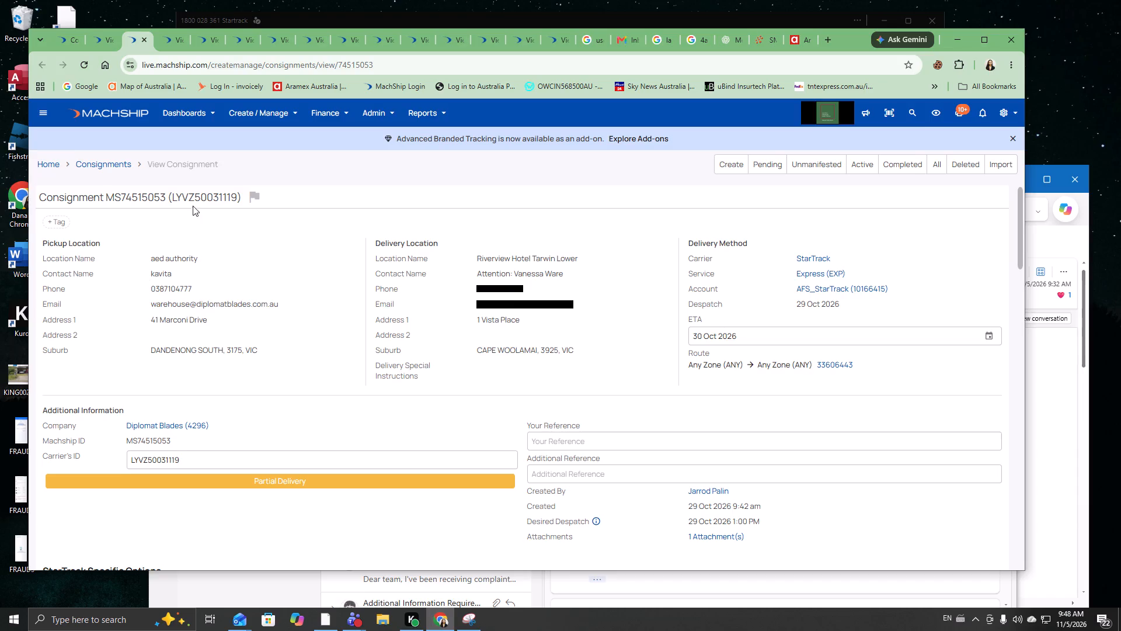
{"action": "scroll", "coordinate": [267, 307], "scroll_direction": "down", "scroll_amount": 20}
{"action": "scroll", "coordinate": [267, 307], "scroll_direction": "down", "scroll_amount": 16}
{"action": "scroll", "coordinate": [272, 313], "scroll_direction": "up", "scroll_amount": 1}
{"action": "scroll", "coordinate": [272, 313], "scroll_direction": "down", "scroll_amount": 1}
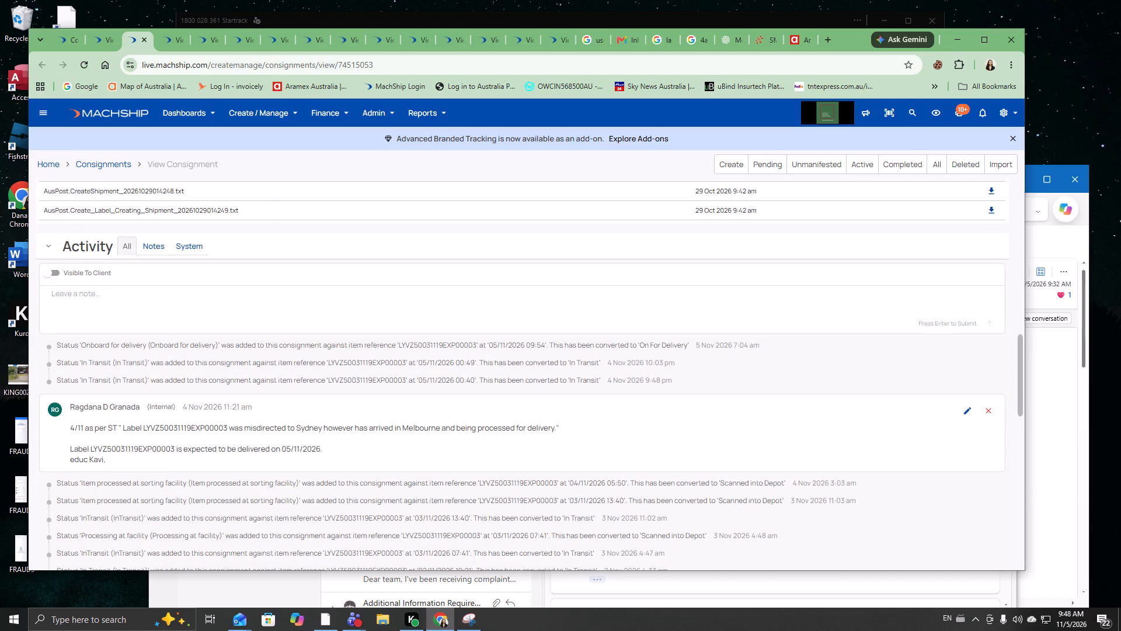
{"action": "left_click", "coordinate": [144, 44]}
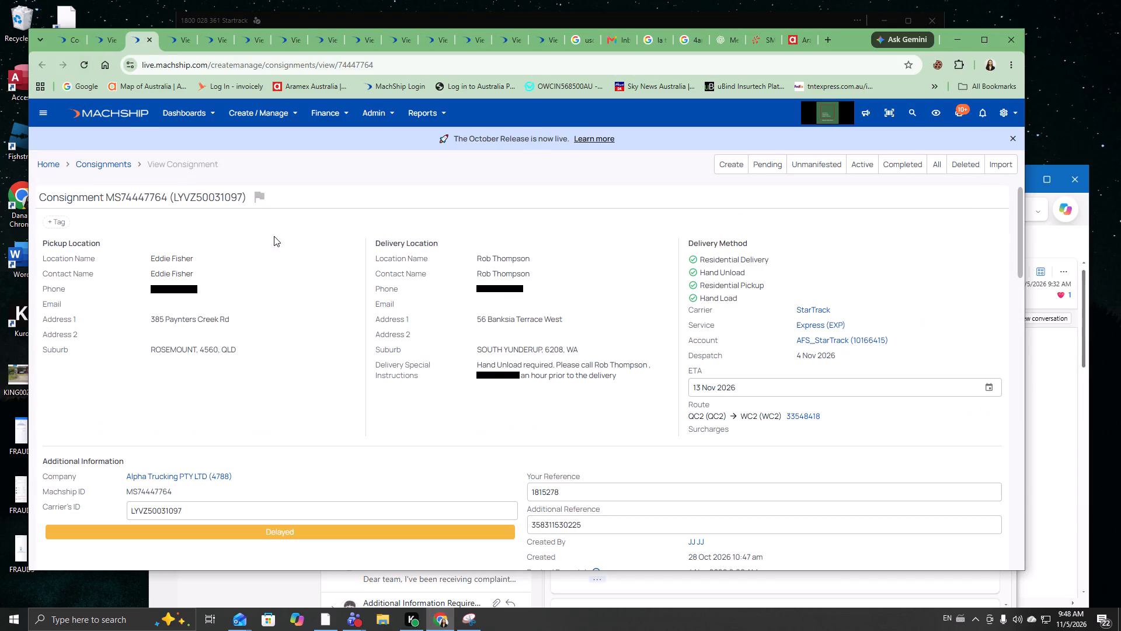
{"action": "scroll", "coordinate": [267, 254], "scroll_direction": "down", "scroll_amount": 7}
{"action": "scroll", "coordinate": [266, 254], "scroll_direction": "up", "scroll_amount": 10}
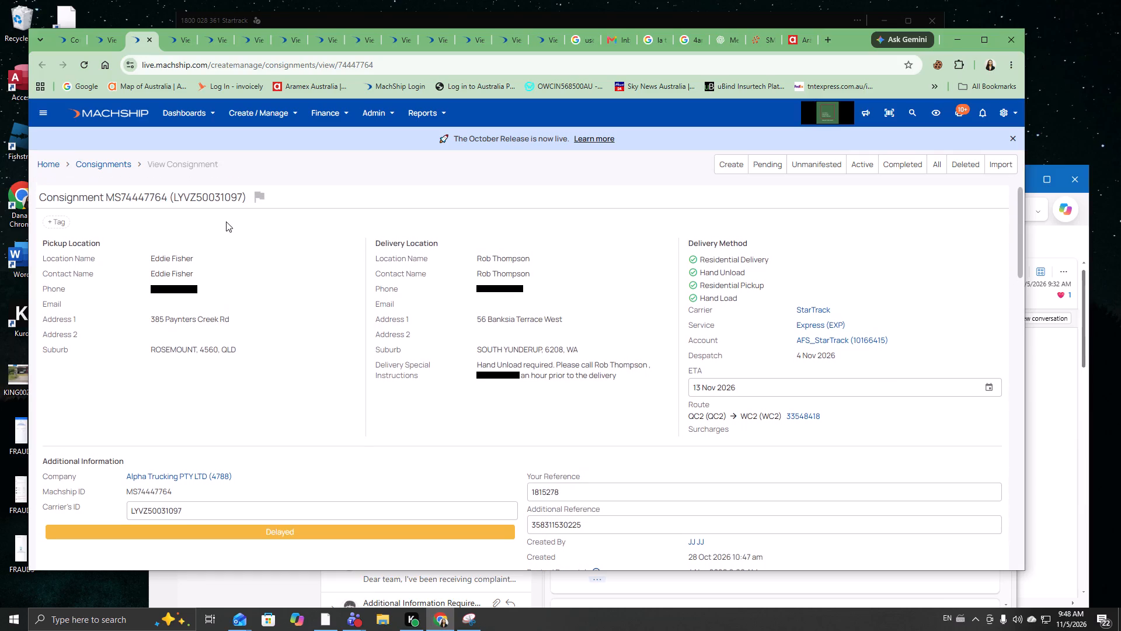
{"action": "left_click_drag", "start_coordinate": [194, 197], "coordinate": [174, 197]}
{"action": "left_click", "coordinate": [197, 196]}
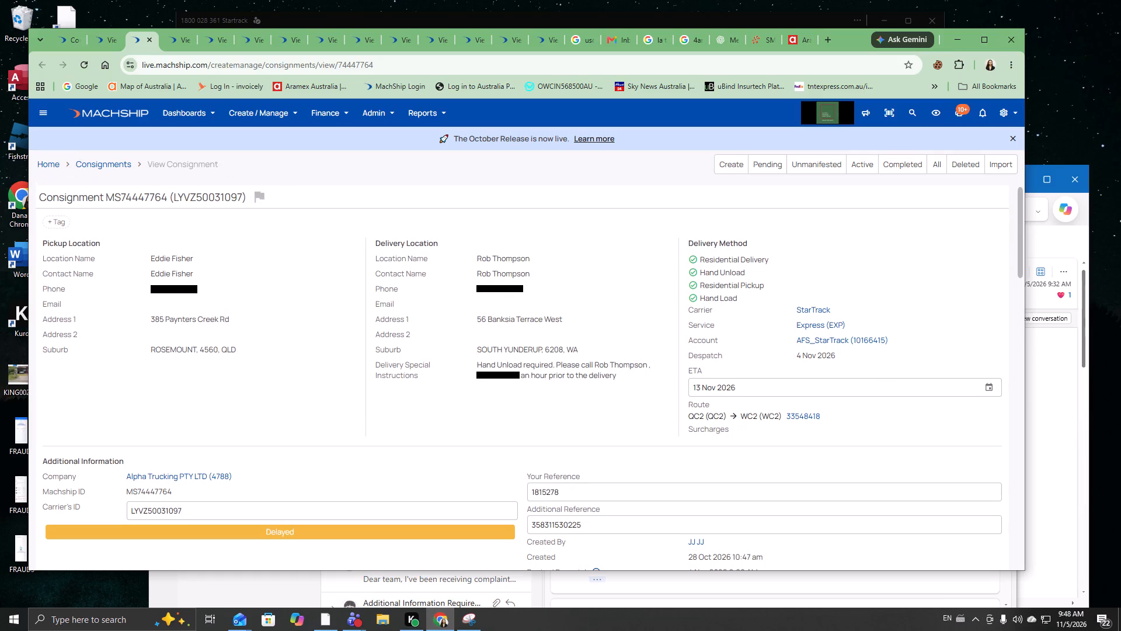
{"action": "left_click", "coordinate": [213, 199]}
{"action": "left_click", "coordinate": [215, 198]}
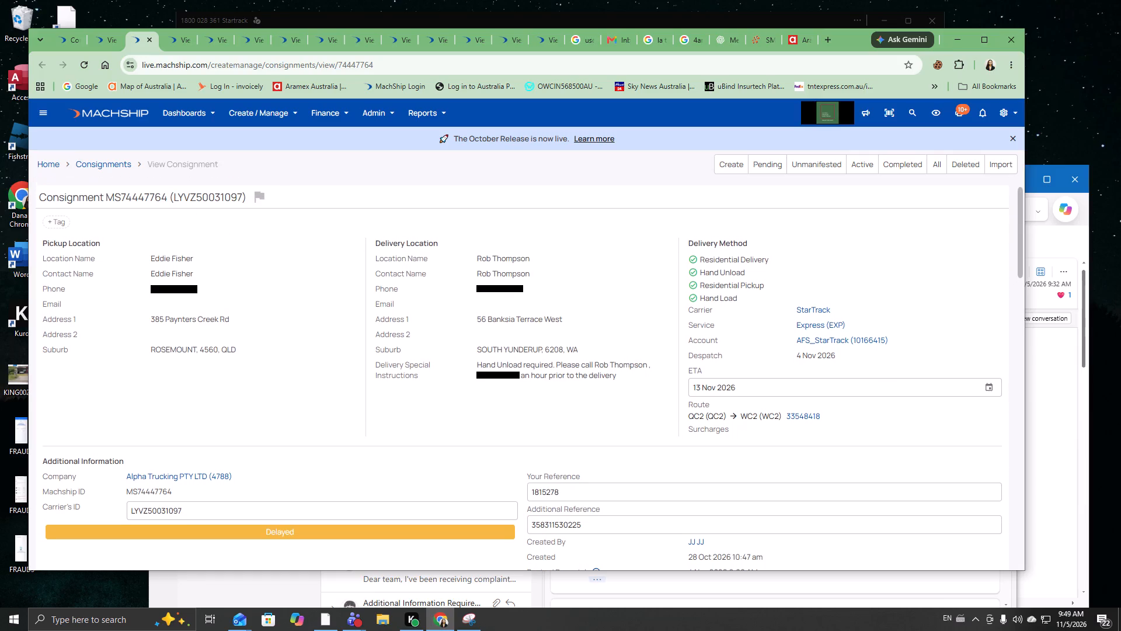
{"action": "left_click", "coordinate": [225, 197]}
{"action": "left_click_drag", "start_coordinate": [230, 195], "coordinate": [224, 194]}
{"action": "left_click", "coordinate": [236, 199]}
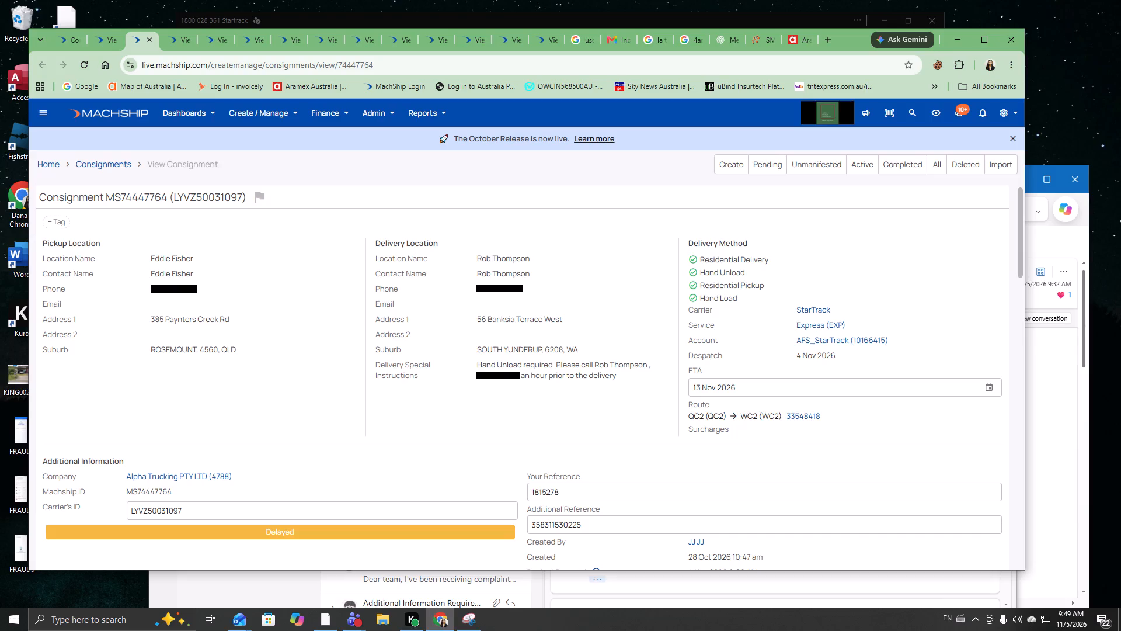
{"action": "left_click_drag", "start_coordinate": [241, 195], "coordinate": [175, 193]}
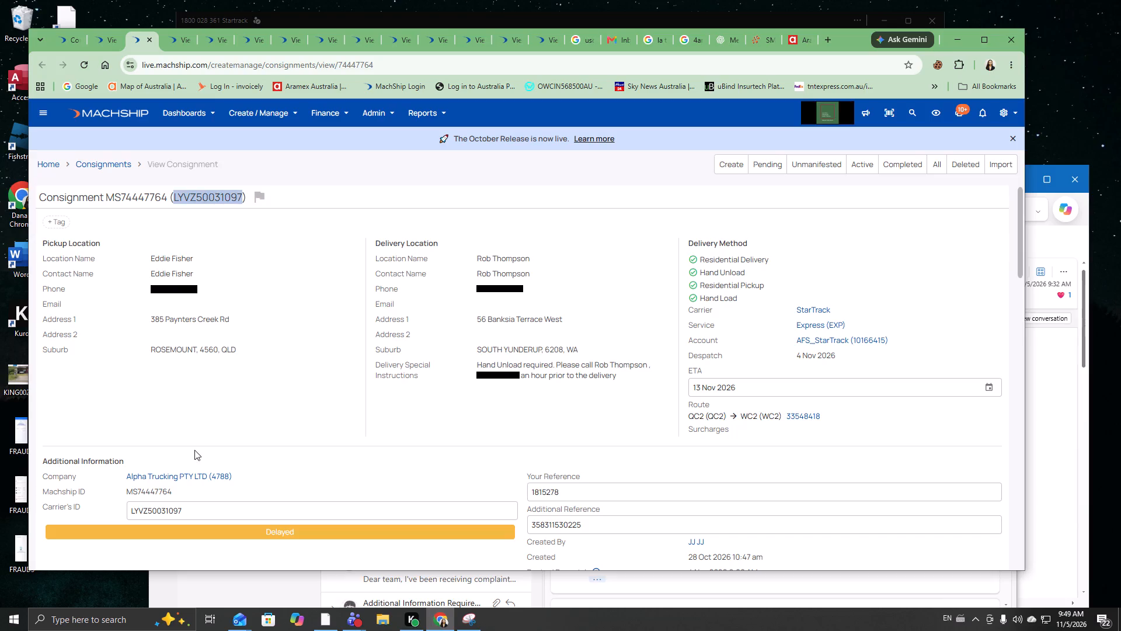
{"action": "left_click", "coordinate": [288, 356]}
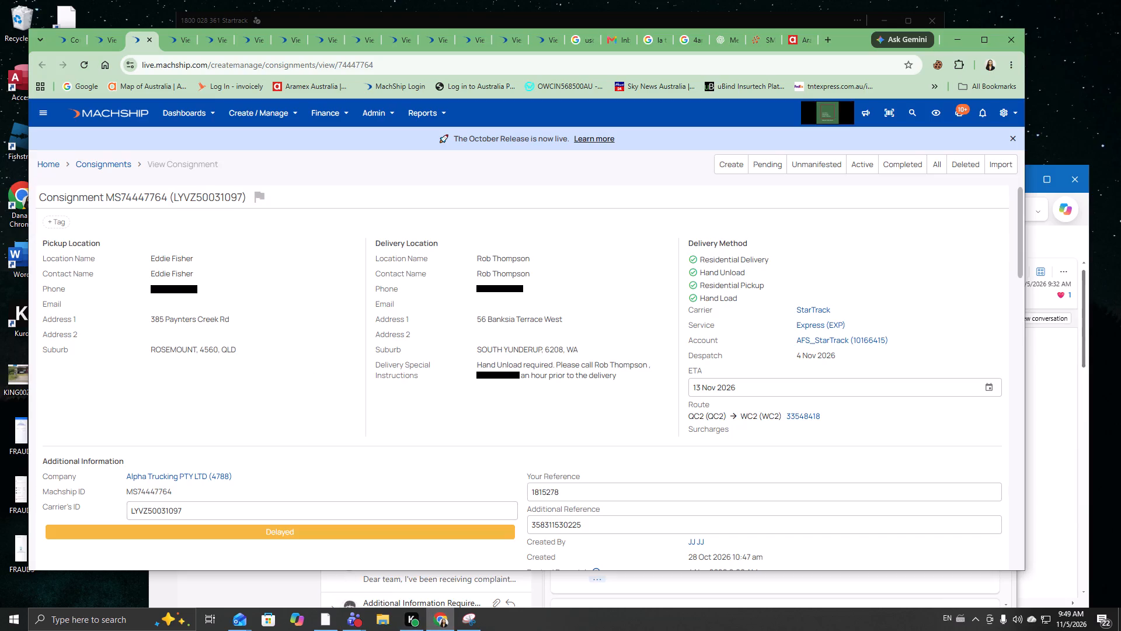
{"action": "left_click_drag", "start_coordinate": [570, 319], "coordinate": [471, 320]}
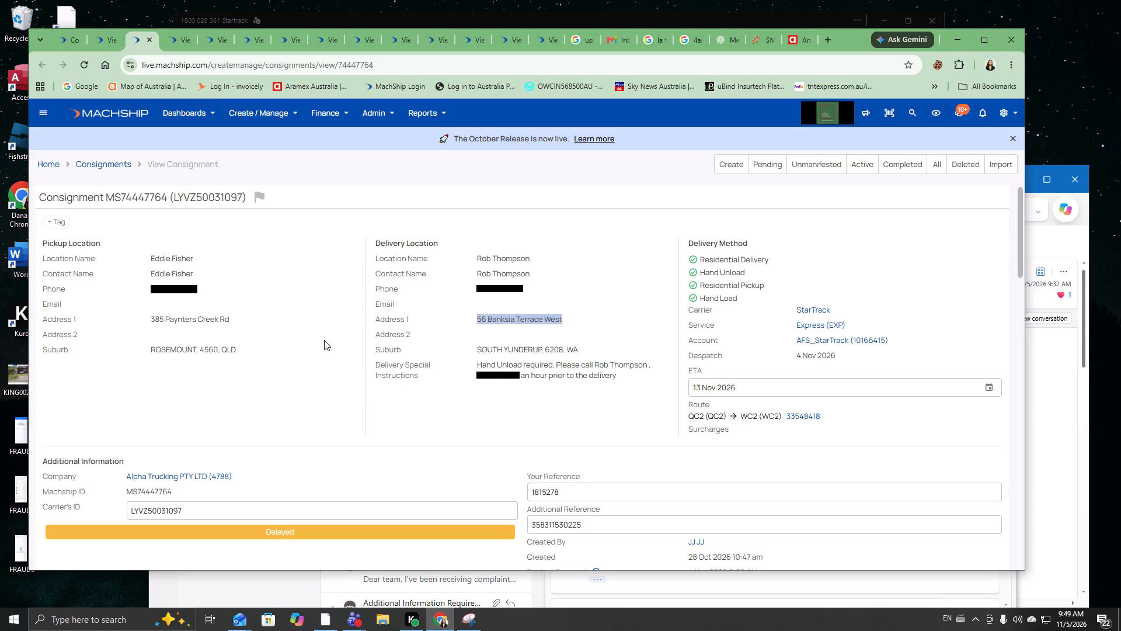
{"action": "left_click", "coordinate": [323, 341]}
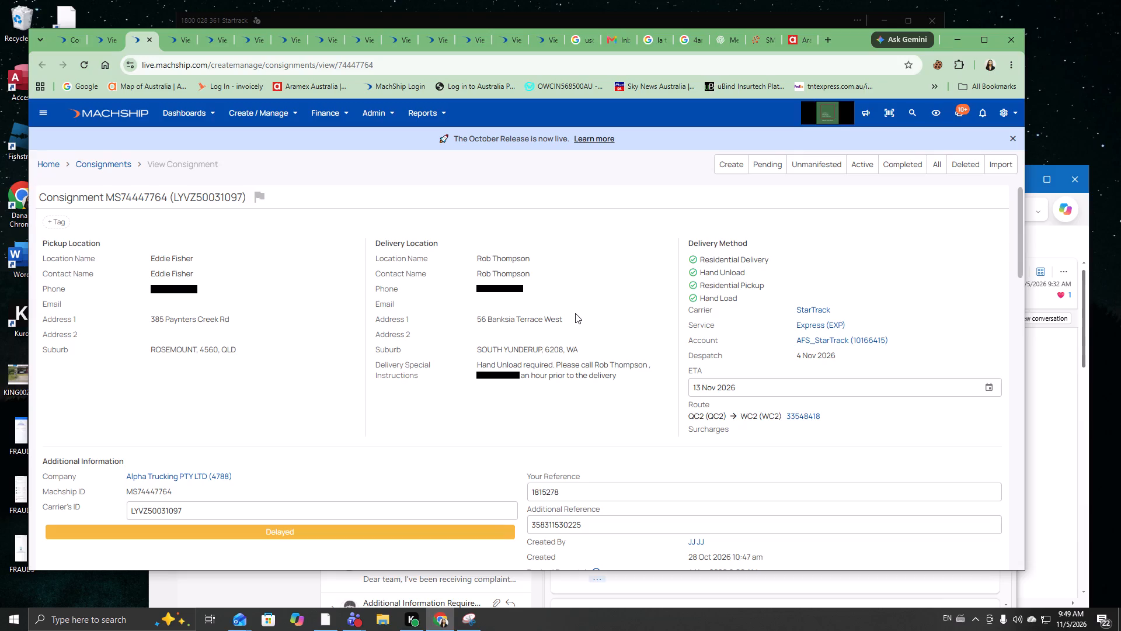
{"action": "scroll", "coordinate": [597, 323], "scroll_direction": "down", "scroll_amount": 5}
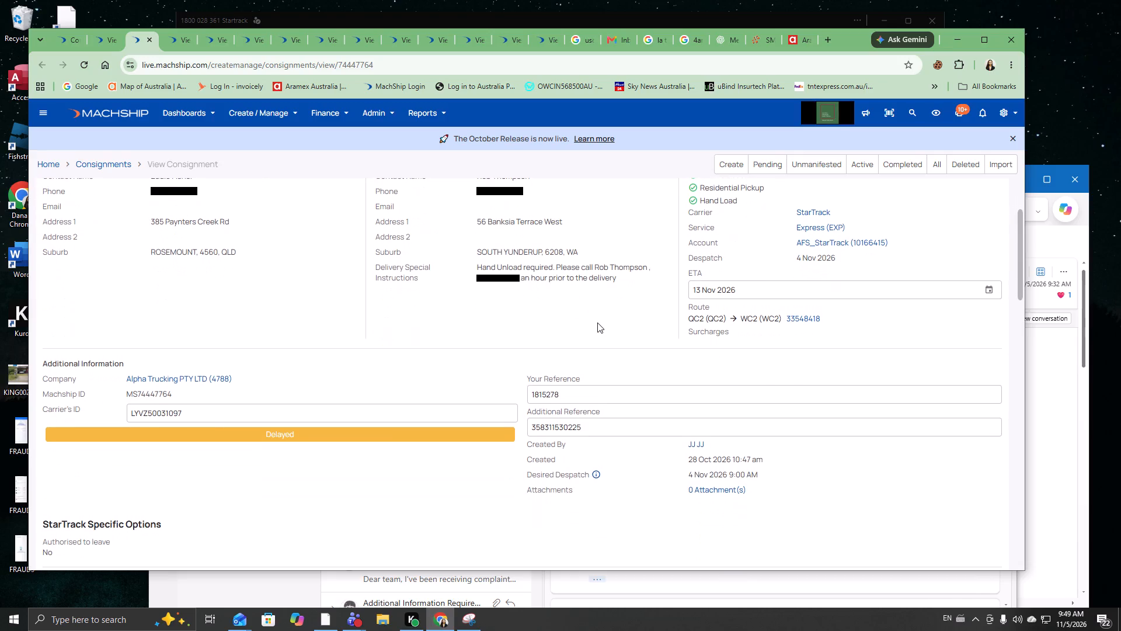
{"action": "scroll", "coordinate": [597, 323], "scroll_direction": "down", "scroll_amount": 7}
{"action": "scroll", "coordinate": [529, 344], "scroll_direction": "up", "scroll_amount": 5}
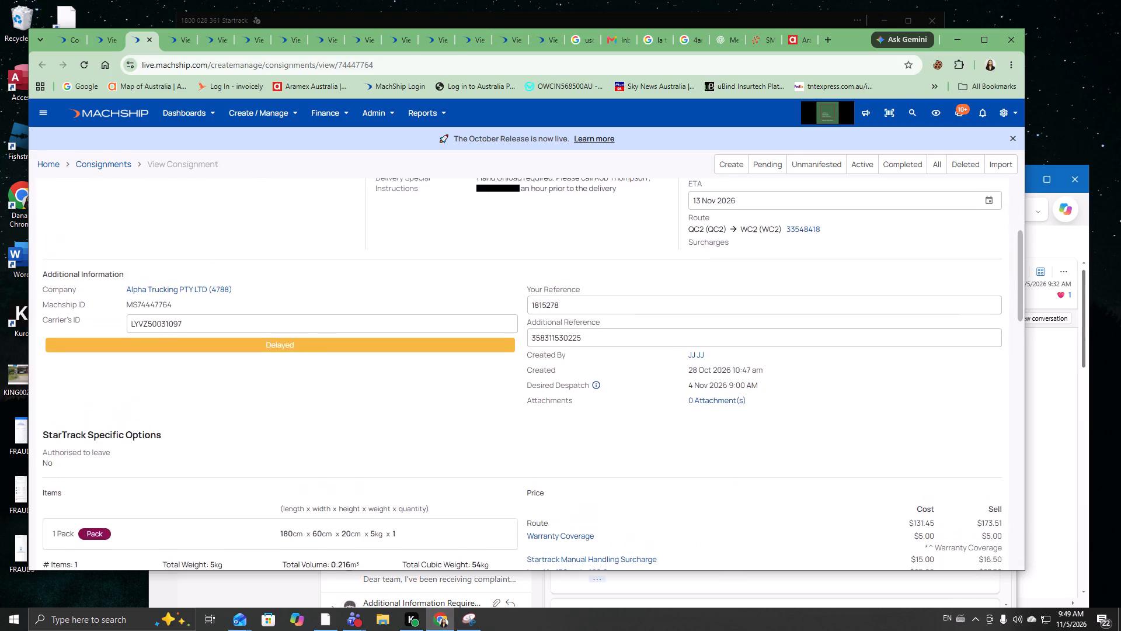
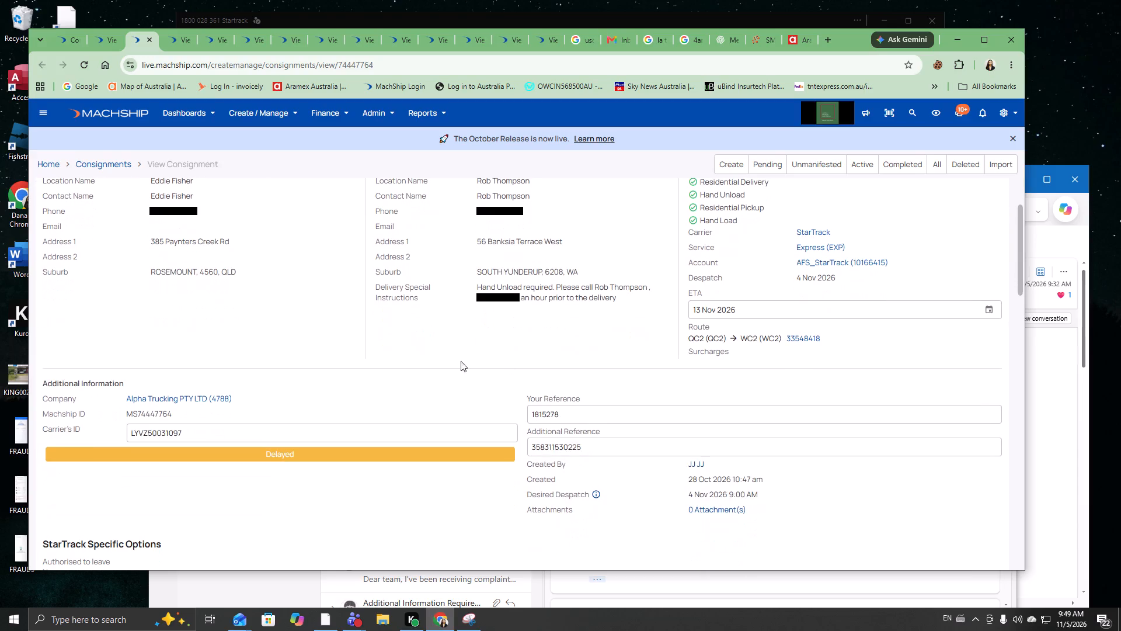
{"action": "scroll", "coordinate": [467, 344], "scroll_direction": "down", "scroll_amount": 19}
{"action": "scroll", "coordinate": [454, 346], "scroll_direction": "down", "scroll_amount": 7}
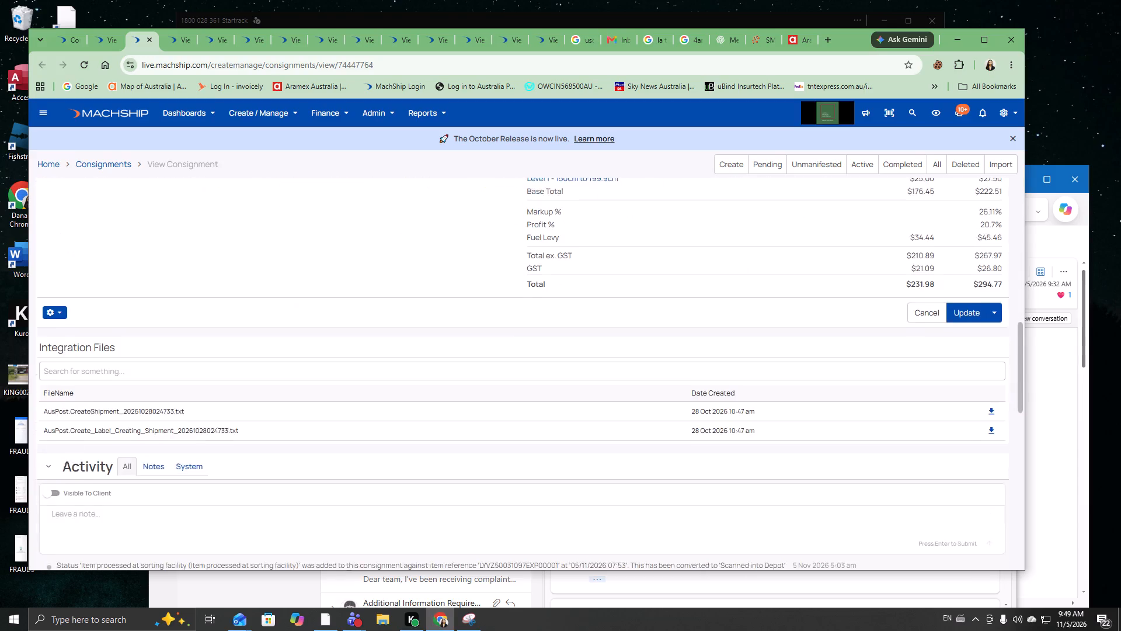
{"action": "scroll", "coordinate": [171, 411], "scroll_direction": "down", "scroll_amount": 5}
{"action": "left_click", "coordinate": [120, 424]}
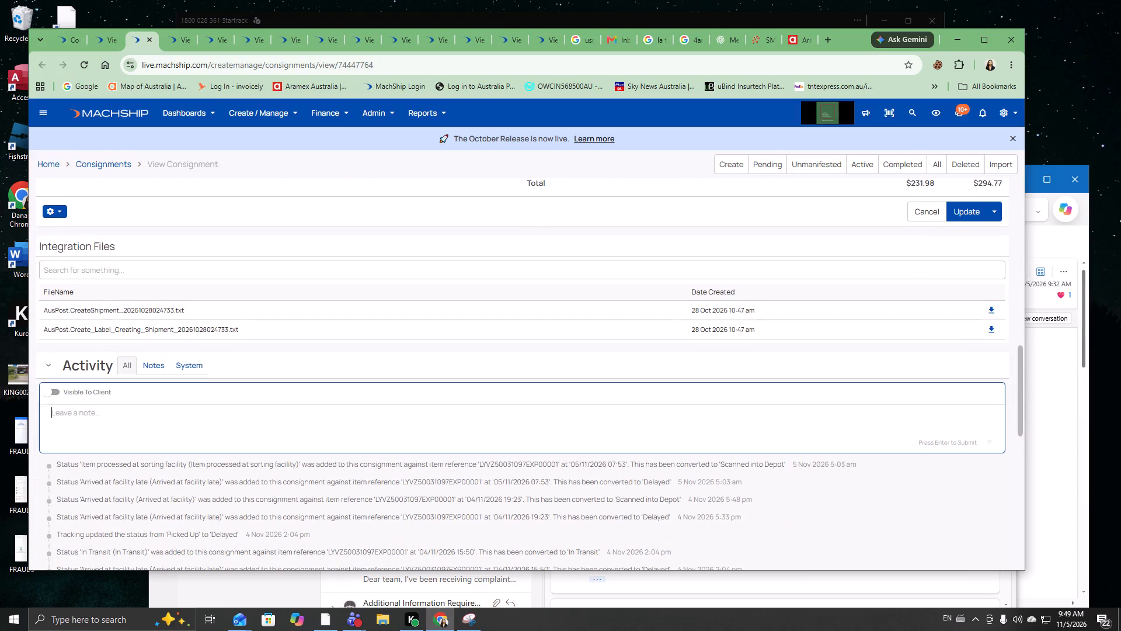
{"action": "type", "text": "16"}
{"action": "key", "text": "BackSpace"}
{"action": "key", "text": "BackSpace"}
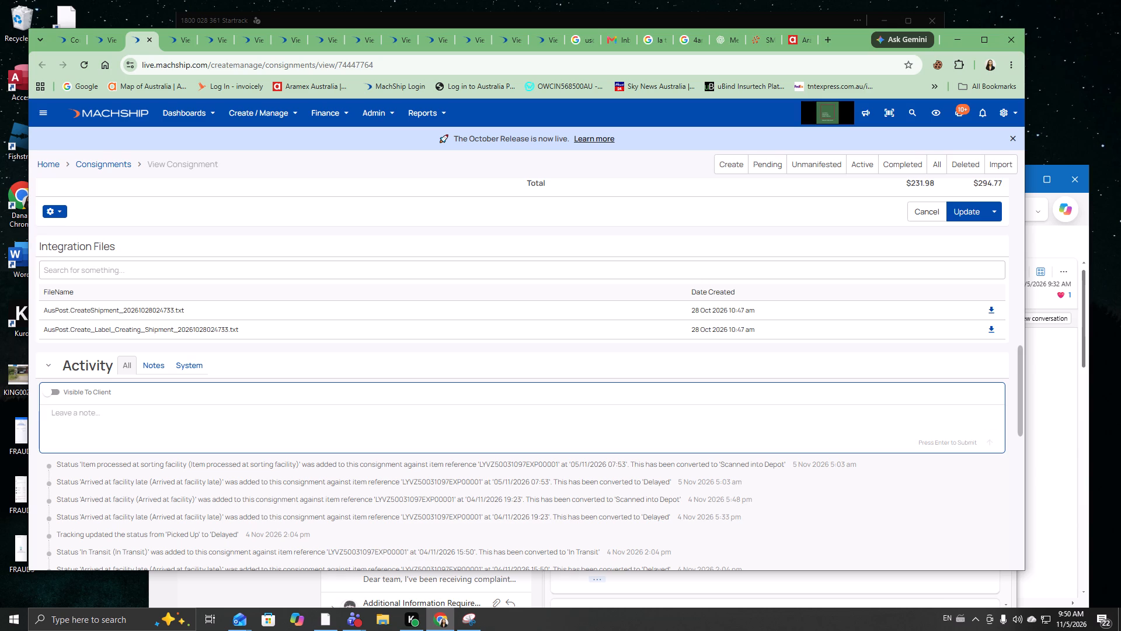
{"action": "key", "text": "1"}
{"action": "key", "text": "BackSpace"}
{"action": "type", "text": "5/14"}
{"action": "key", "text": "BackSpace"}
{"action": "type", "text": "1 as per"}
{"action": "key", "text": "space"}
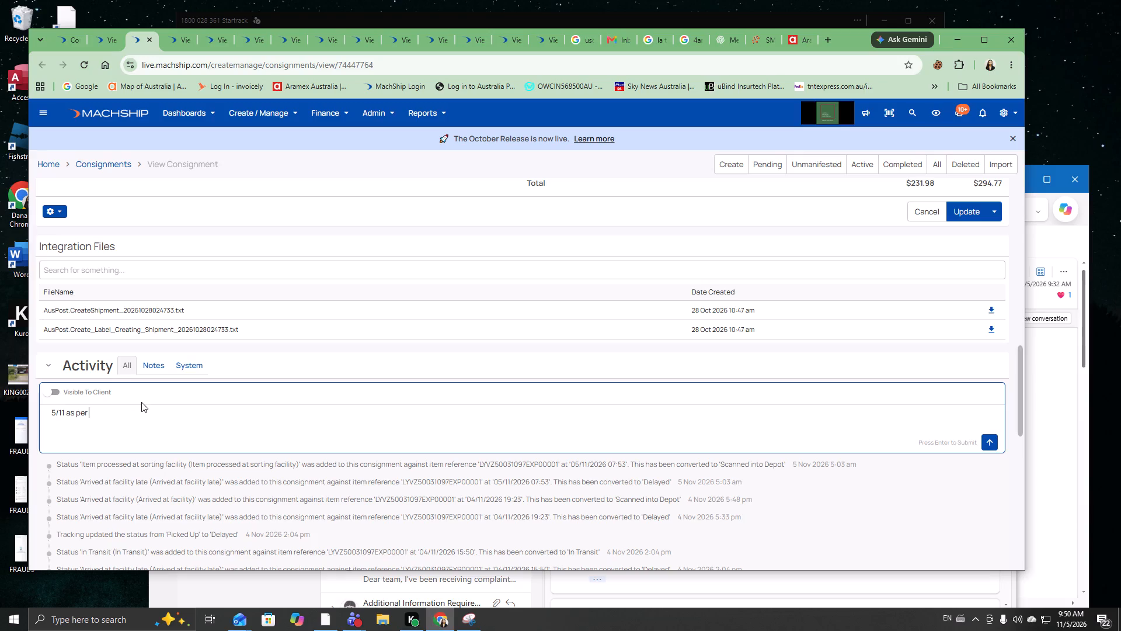
{"action": "scroll", "coordinate": [173, 449], "scroll_direction": "up", "scroll_amount": 6}
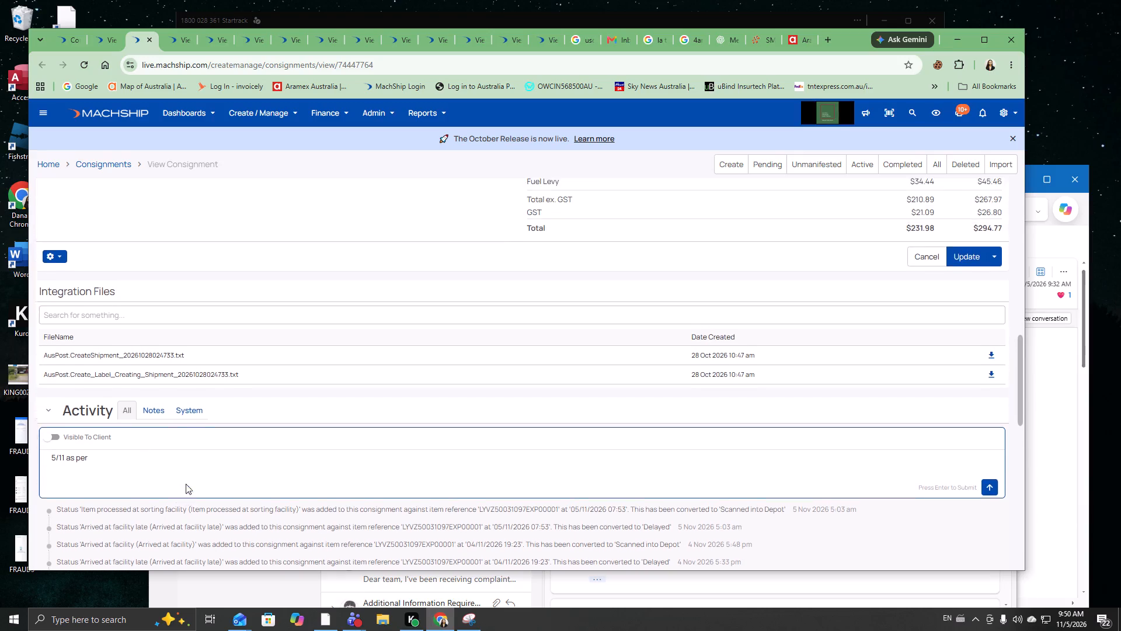
{"action": "scroll", "coordinate": [186, 484], "scroll_direction": "up", "scroll_amount": 19}
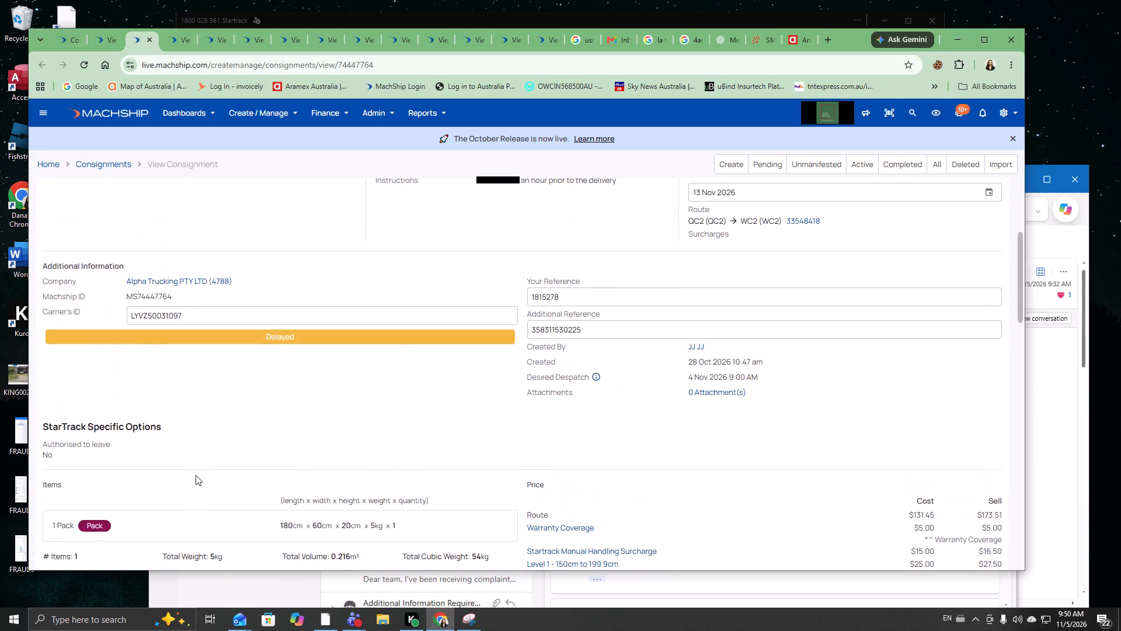
{"action": "scroll", "coordinate": [196, 475], "scroll_direction": "up", "scroll_amount": 2}
{"action": "scroll", "coordinate": [200, 479], "scroll_direction": "down", "scroll_amount": 20}
{"action": "scroll", "coordinate": [200, 479], "scroll_direction": "down", "scroll_amount": 4}
{"action": "left_click", "coordinate": [118, 476]}
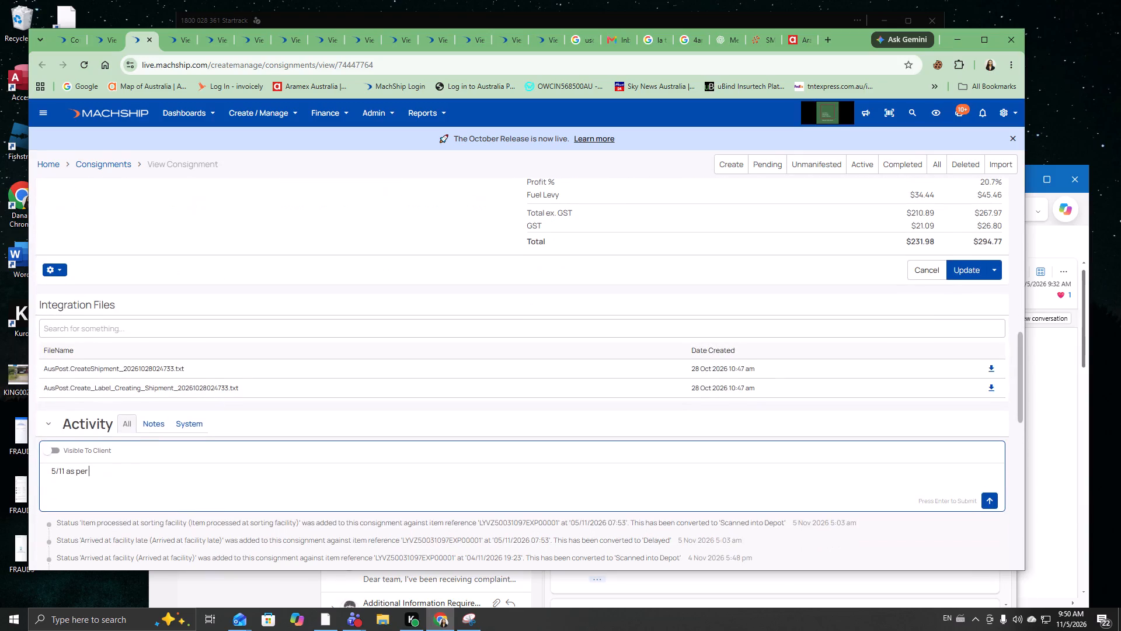
{"action": "type", "text": "ST new ETA is on 1"}
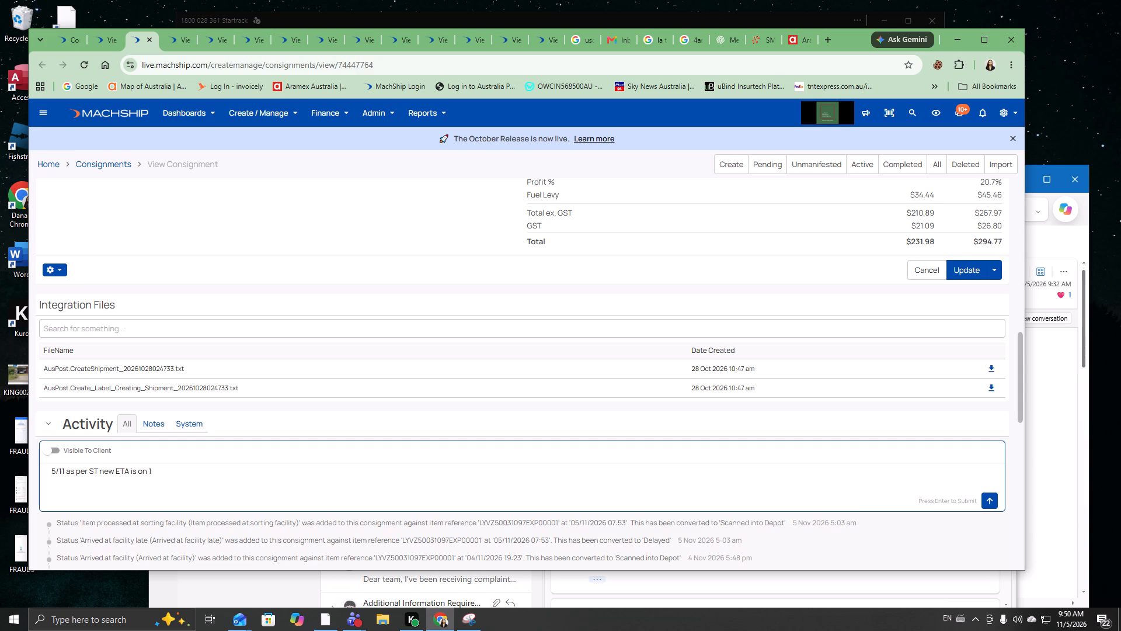
{"action": "type", "text": "6/11"}
{"action": "key", "text": "Return"}
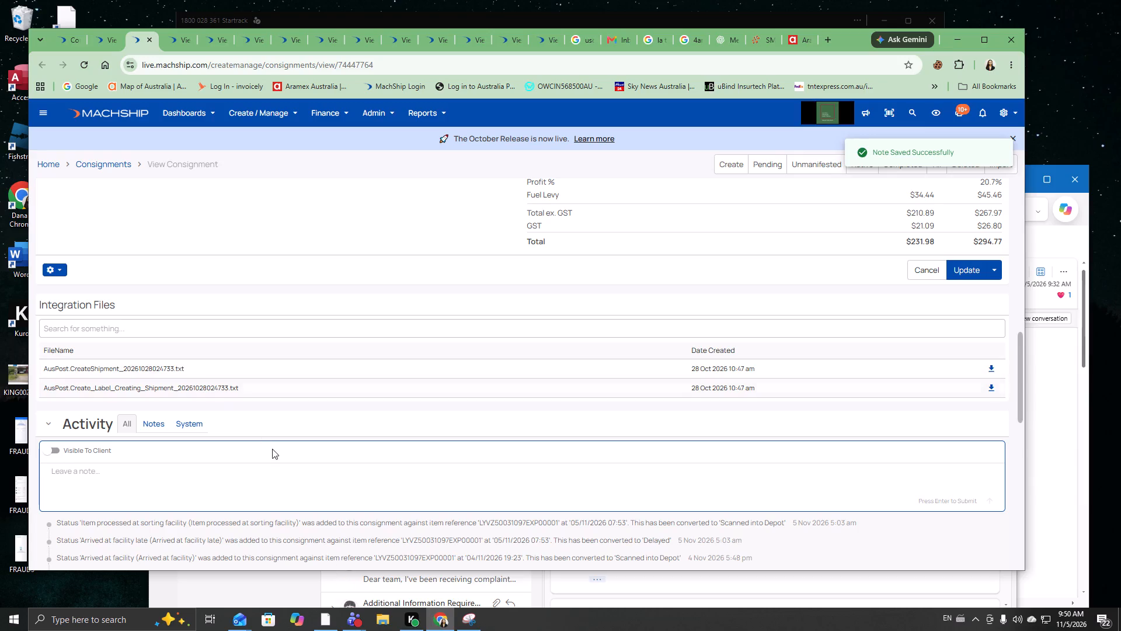
{"action": "scroll", "coordinate": [271, 405], "scroll_direction": "up", "scroll_amount": 5}
{"action": "scroll", "coordinate": [304, 392], "scroll_direction": "up", "scroll_amount": 20}
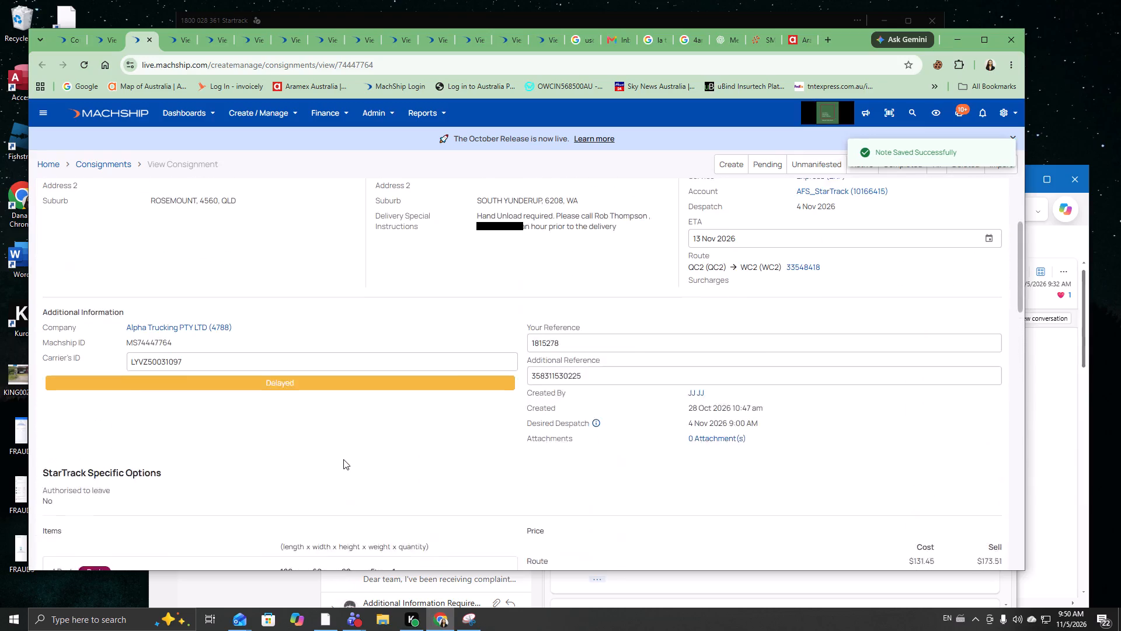
{"action": "scroll", "coordinate": [343, 459], "scroll_direction": "up", "scroll_amount": 6}
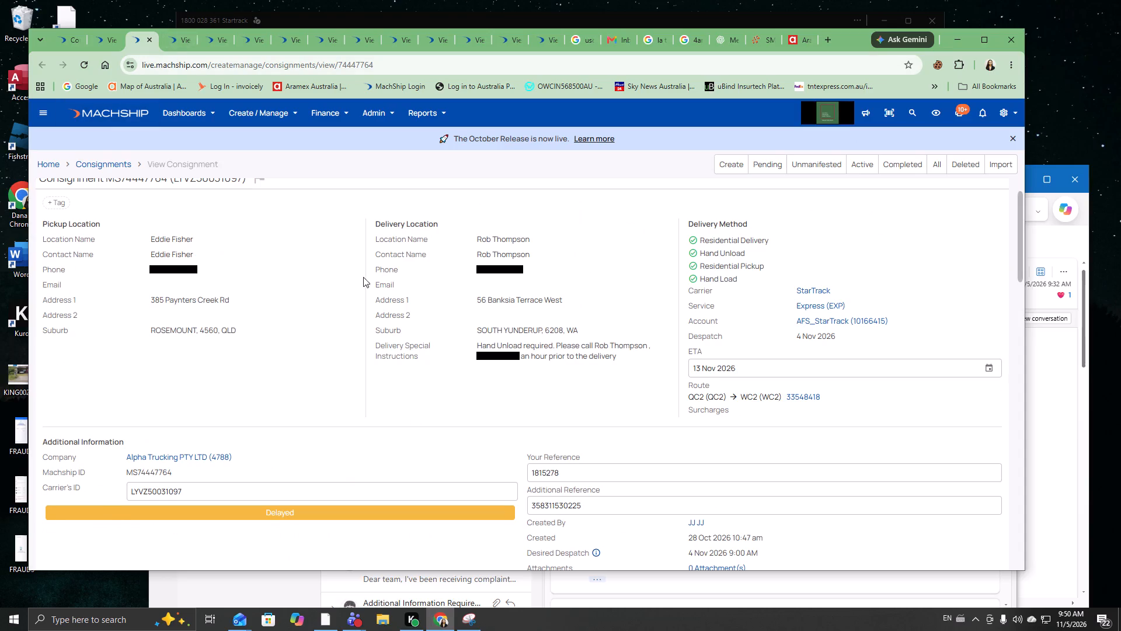
{"action": "scroll", "coordinate": [364, 276], "scroll_direction": "down", "scroll_amount": 20}
{"action": "scroll", "coordinate": [364, 276], "scroll_direction": "down", "scroll_amount": 20}
{"action": "scroll", "coordinate": [364, 276], "scroll_direction": "down", "scroll_amount": 6}
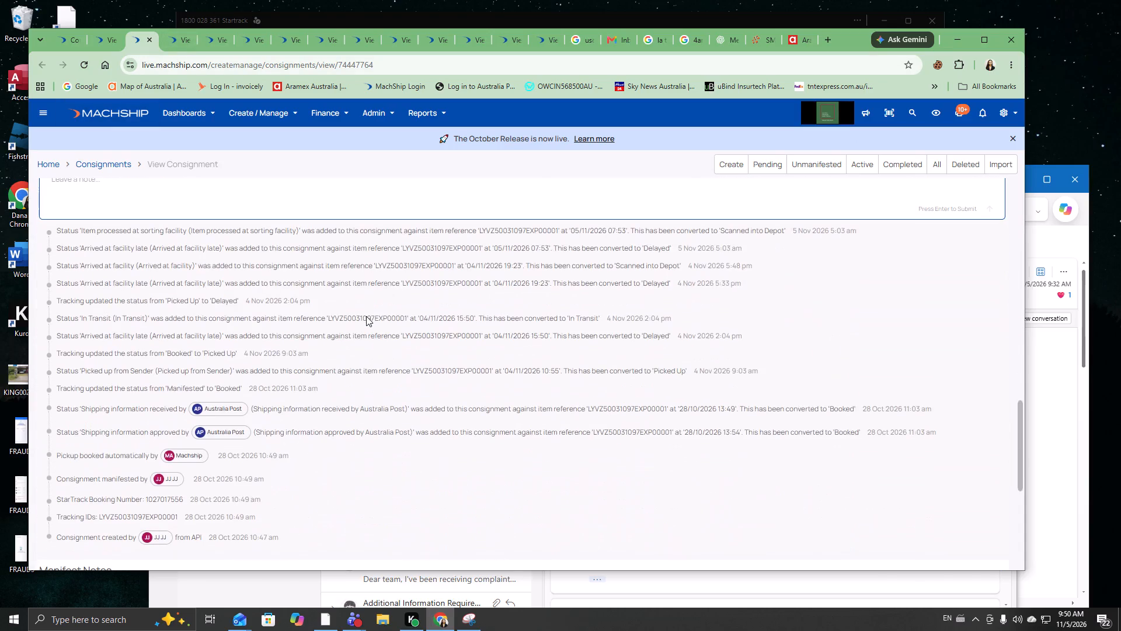
{"action": "left_click_drag", "start_coordinate": [309, 353], "coordinate": [87, 357]}
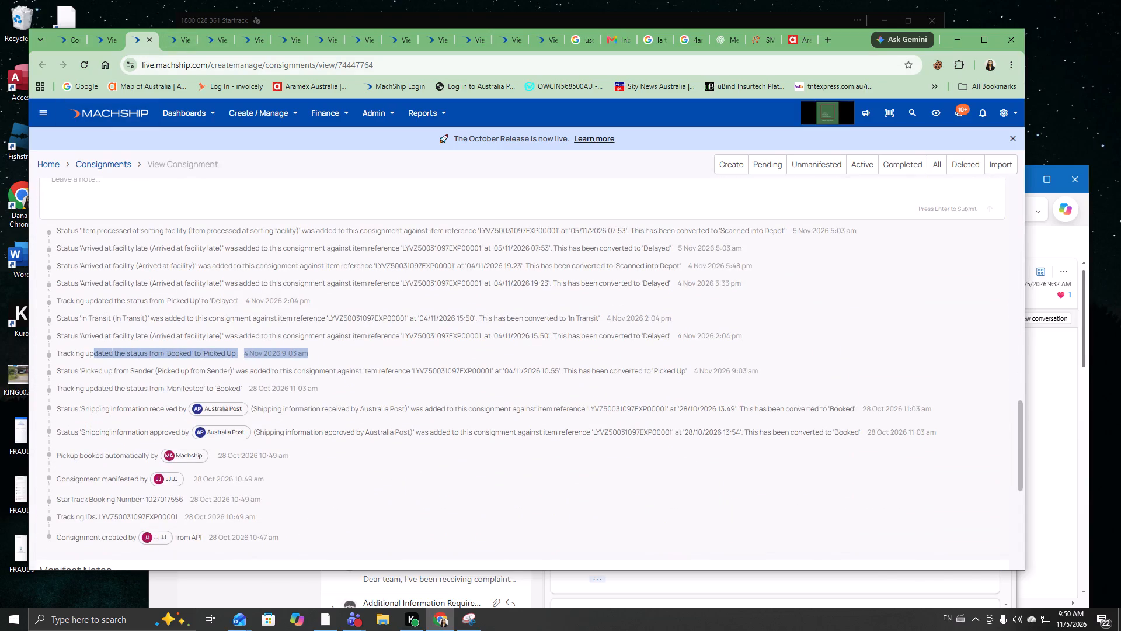
{"action": "left_click_drag", "start_coordinate": [87, 357], "coordinate": [50, 353]}
{"action": "left_click", "coordinate": [322, 358]}
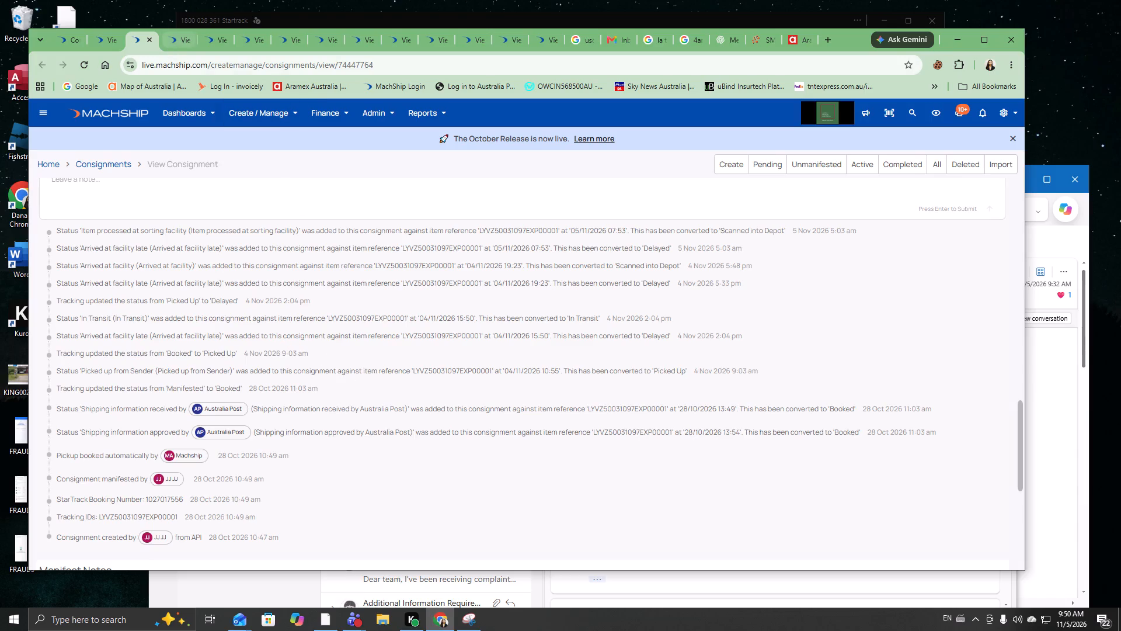
{"action": "left_click", "coordinate": [134, 43]}
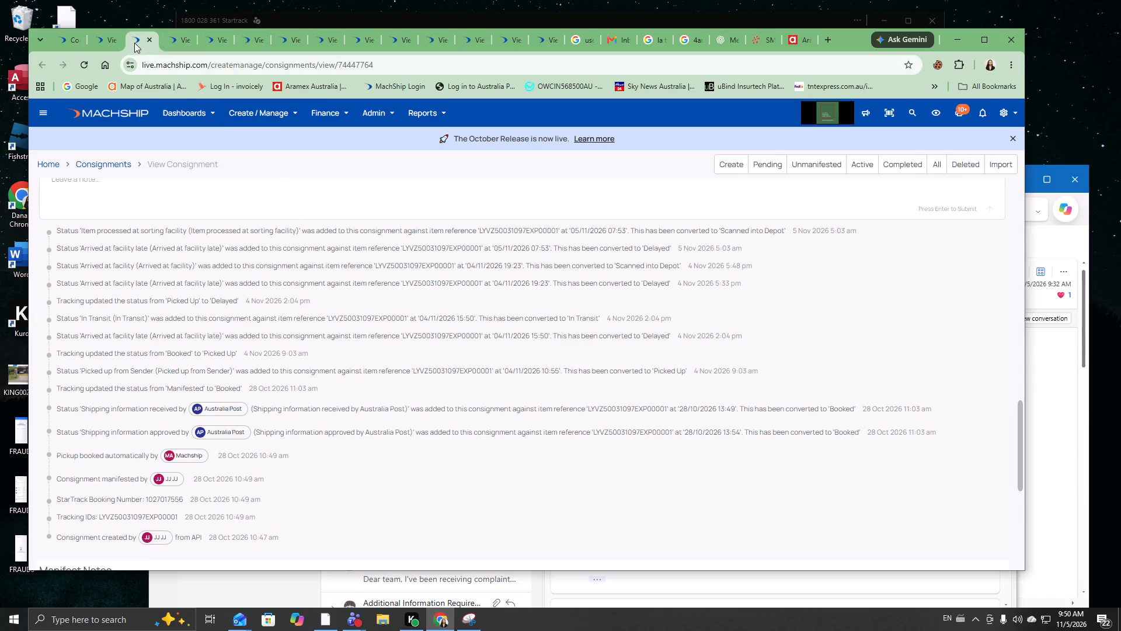
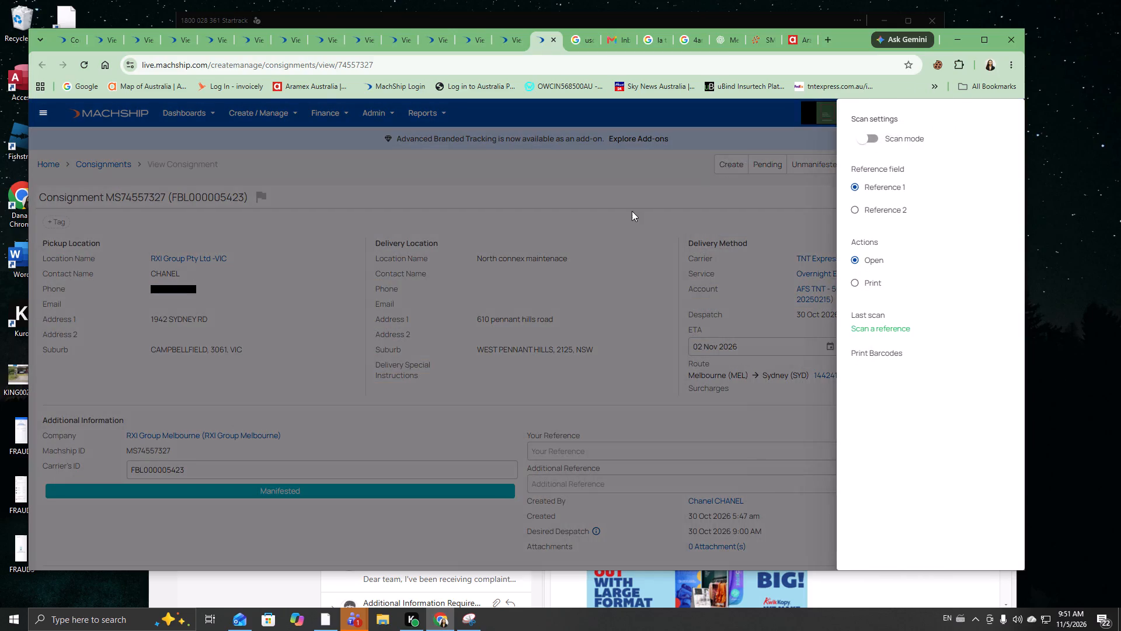
{"action": "left_click", "coordinate": [904, 115]}
{"action": "key", "text": "ctrl+v"}
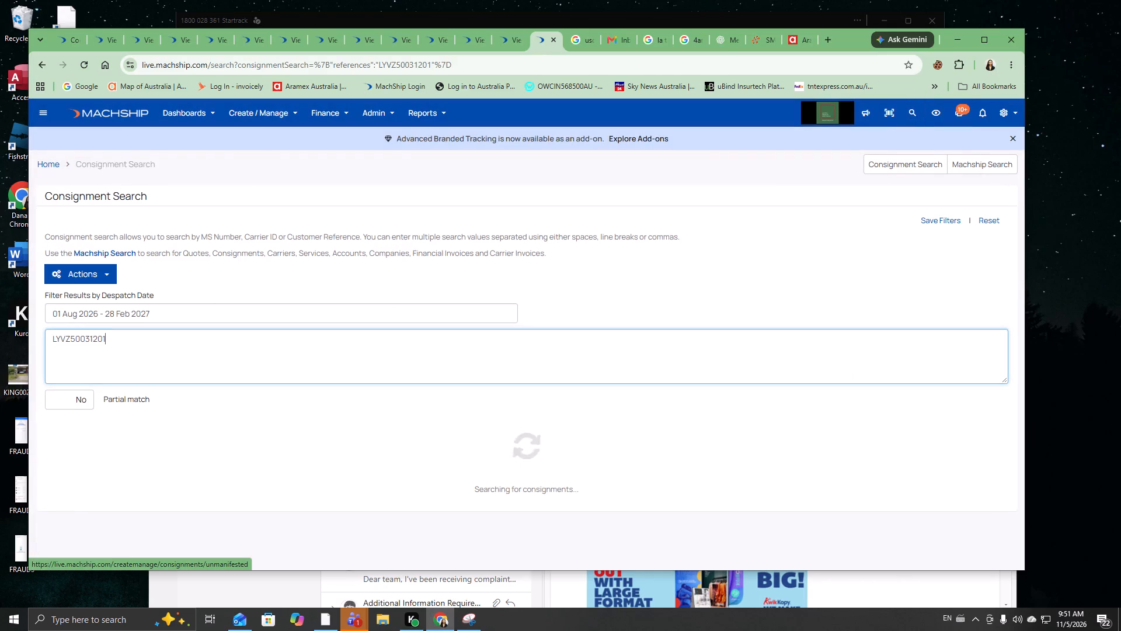
{"action": "left_click", "coordinate": [71, 443]}
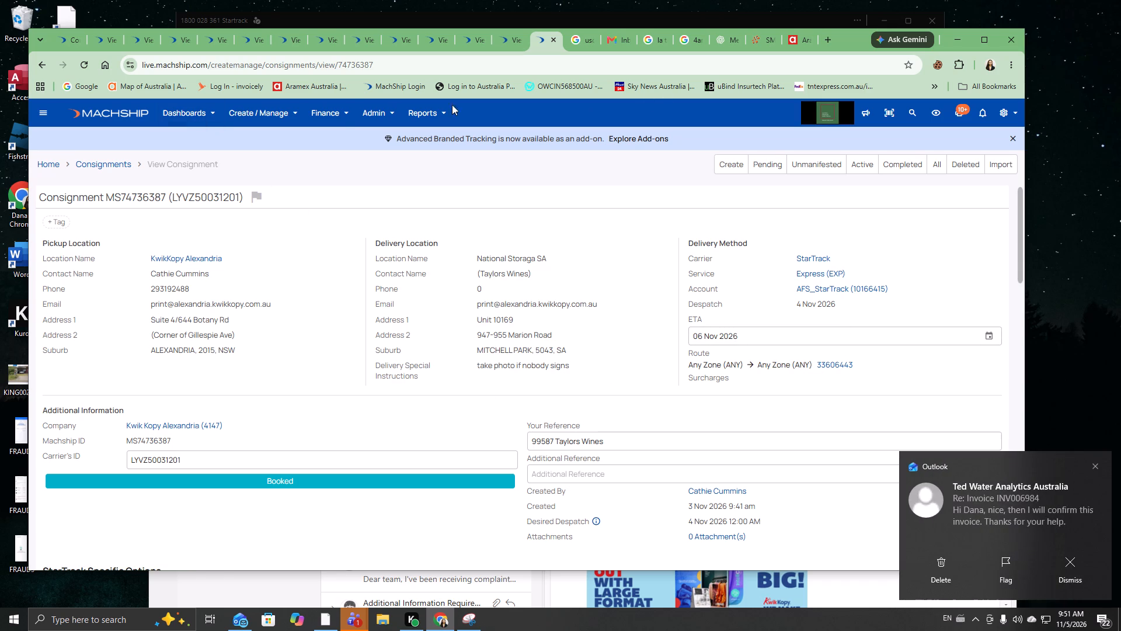
{"action": "left_click", "coordinate": [266, 113]}
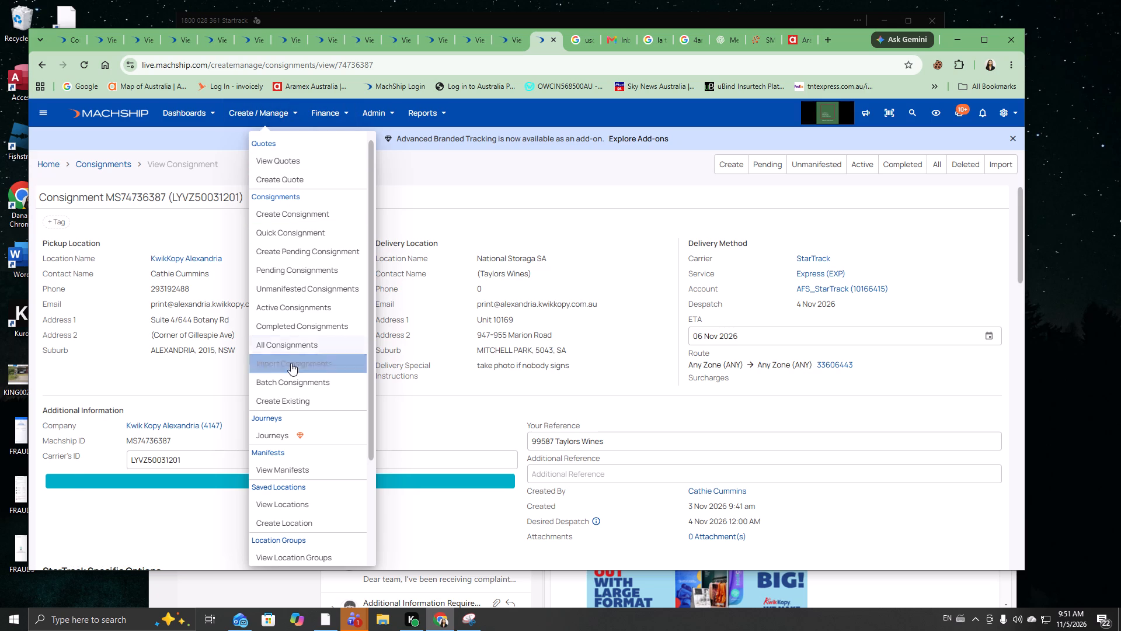
{"action": "left_click", "coordinate": [287, 347]}
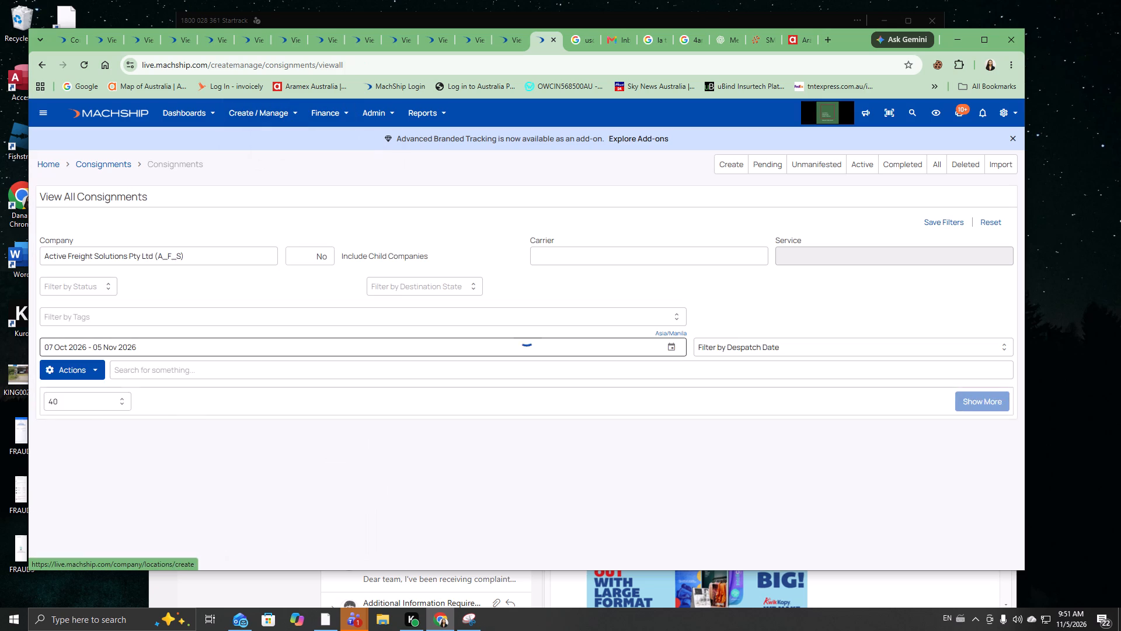
{"action": "left_click", "coordinate": [264, 258]}
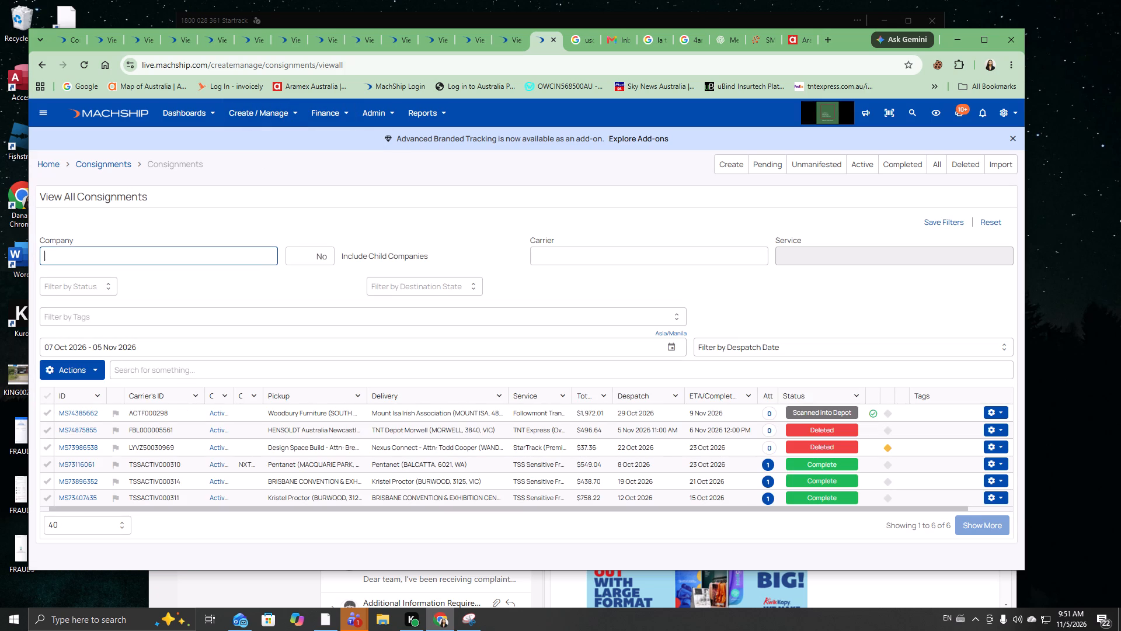
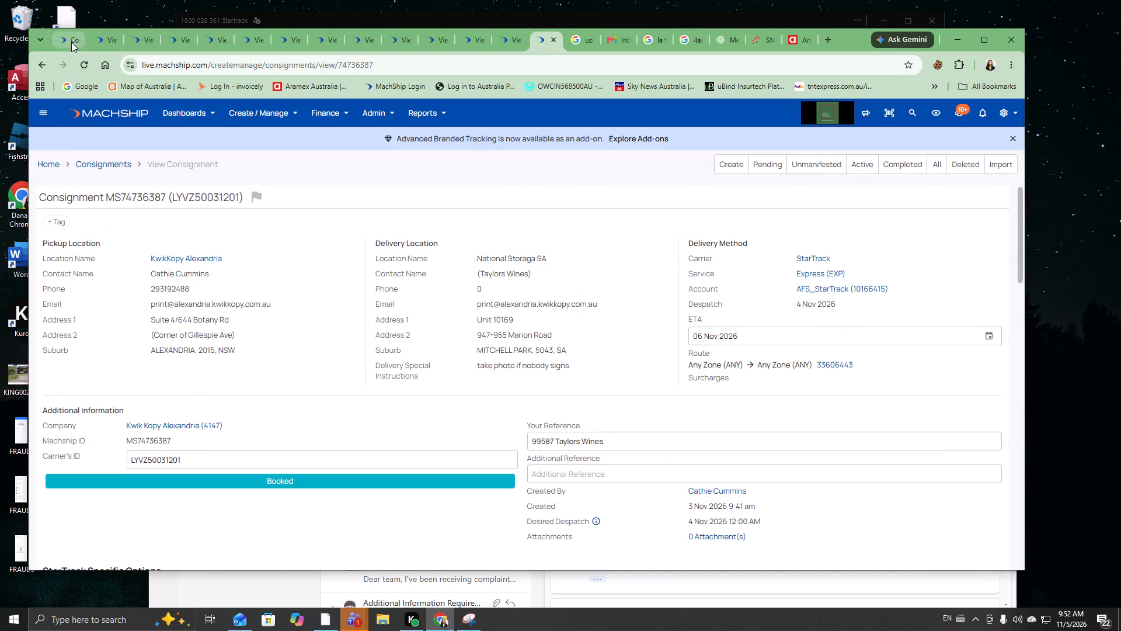
{"action": "left_click", "coordinate": [71, 42]}
{"action": "scroll", "coordinate": [364, 223], "scroll_direction": "up", "scroll_amount": 4}
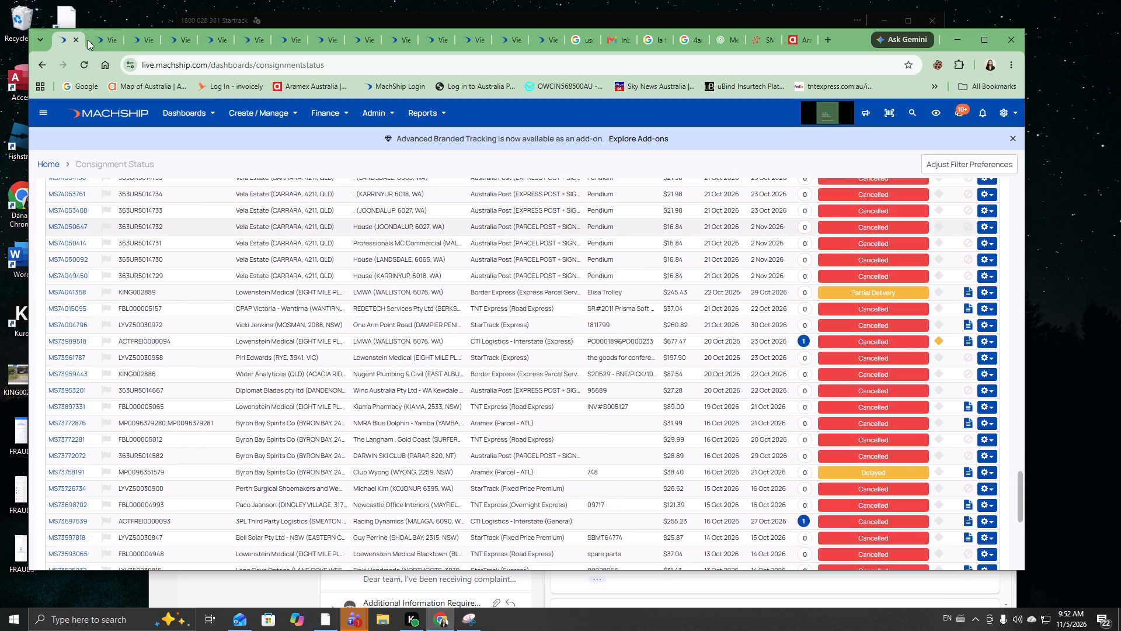
{"action": "left_click", "coordinate": [102, 41]}
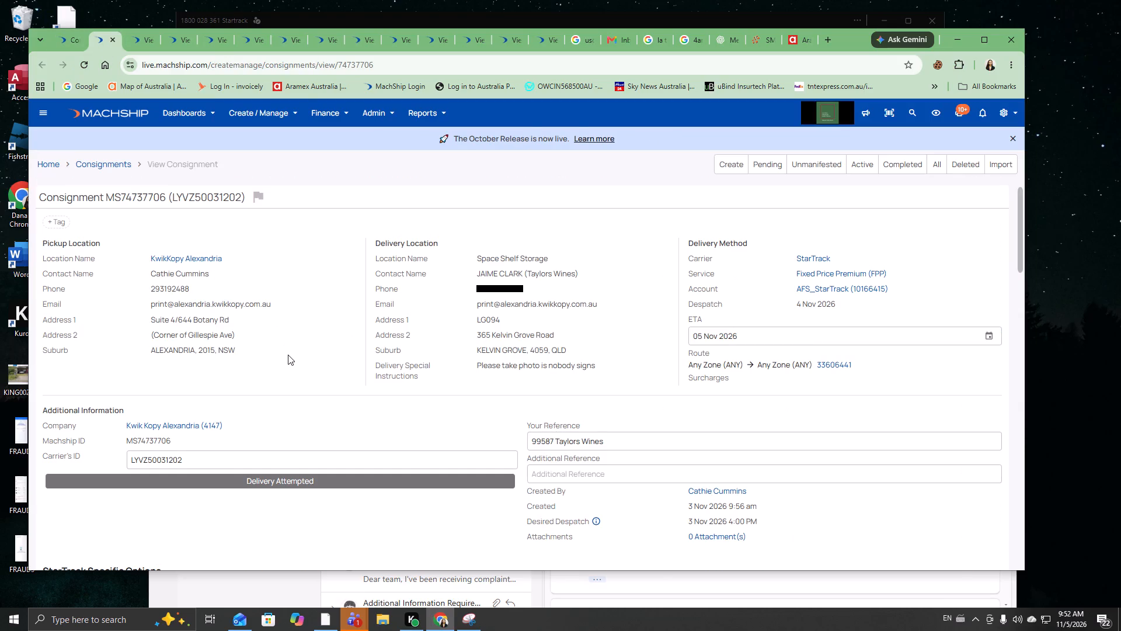
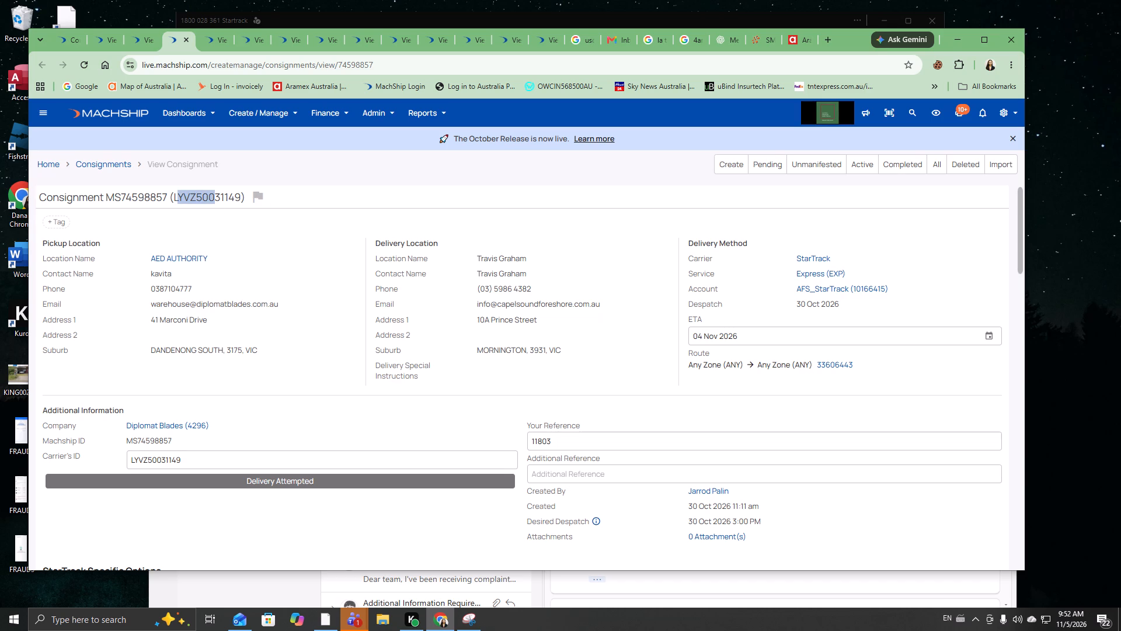
{"action": "left_click_drag", "start_coordinate": [239, 198], "coordinate": [190, 199]}
{"action": "left_click_drag", "start_coordinate": [190, 199], "coordinate": [182, 200]}
{"action": "scroll", "coordinate": [304, 355], "scroll_direction": "down", "scroll_amount": 10}
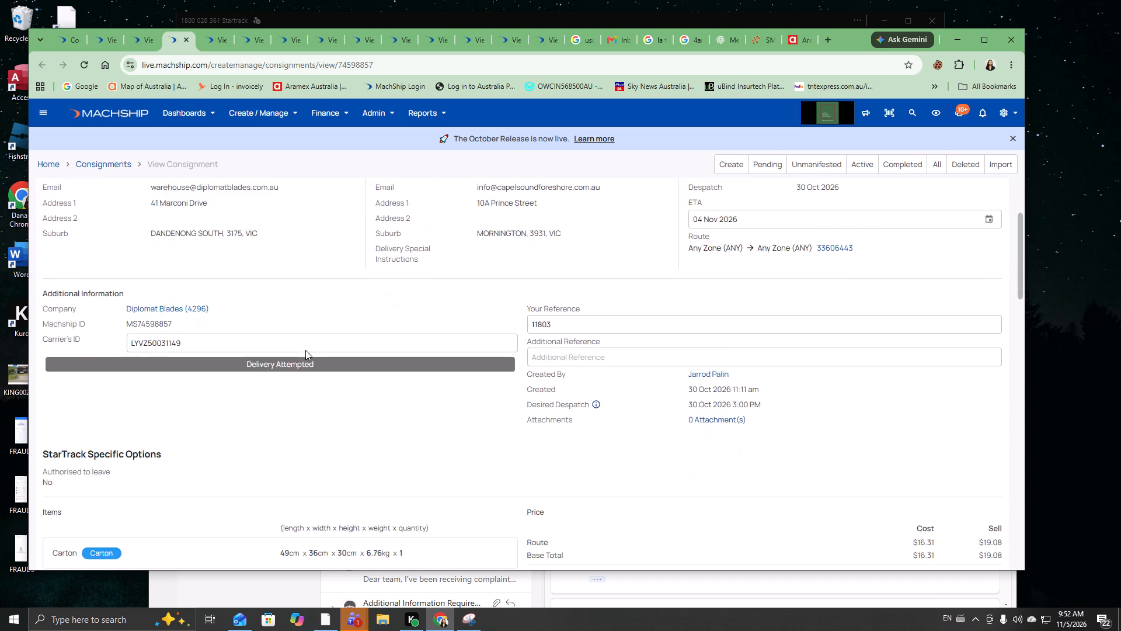
{"action": "scroll", "coordinate": [305, 350], "scroll_direction": "down", "scroll_amount": 20}
{"action": "scroll", "coordinate": [305, 350], "scroll_direction": "down", "scroll_amount": 11}
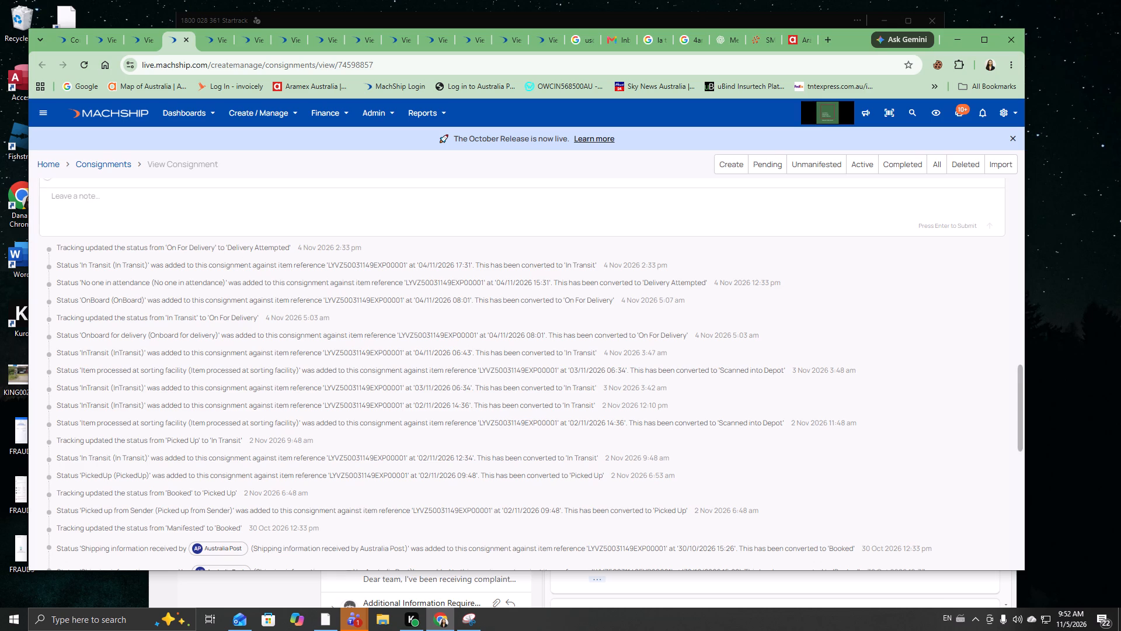
{"action": "scroll", "coordinate": [246, 312], "scroll_direction": "up", "scroll_amount": 4}
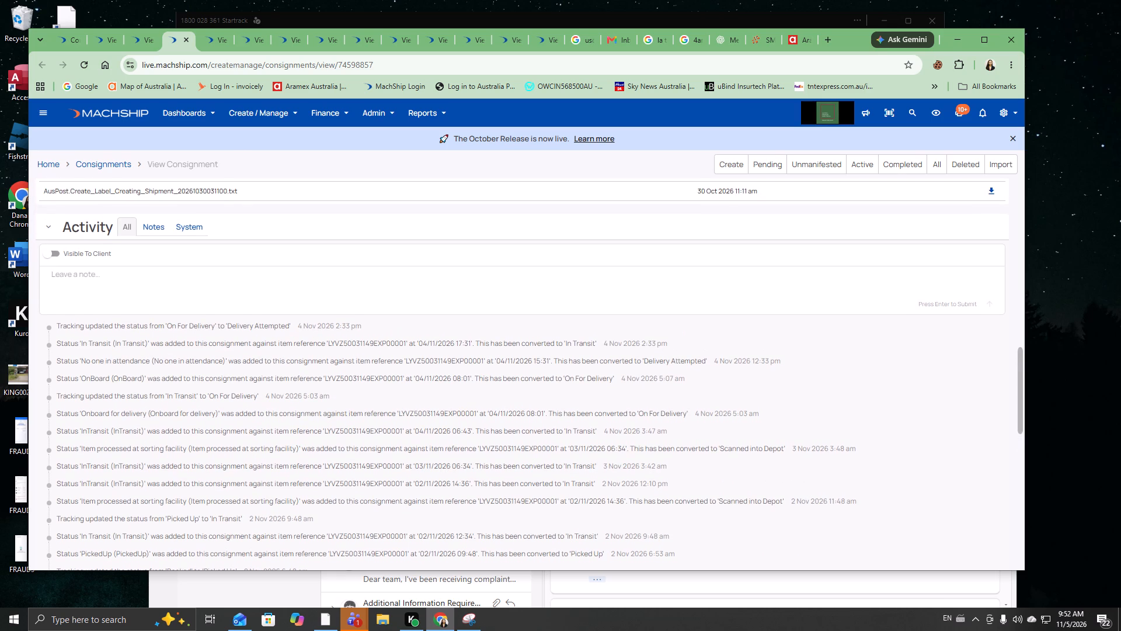
{"action": "scroll", "coordinate": [194, 464], "scroll_direction": "up", "scroll_amount": 1}
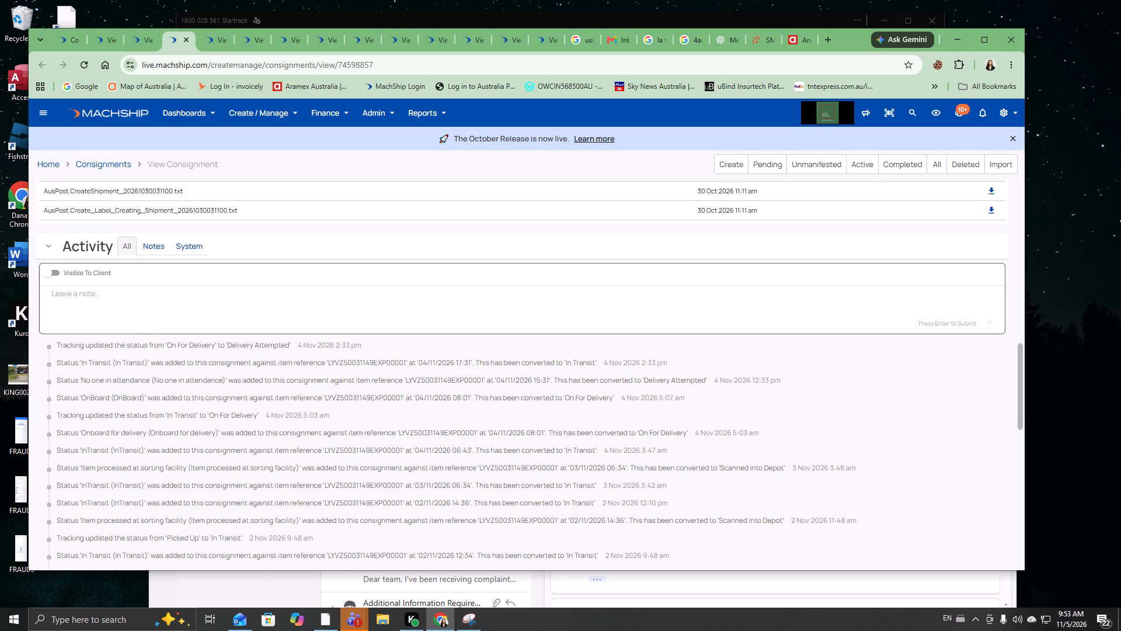
{"action": "left_click", "coordinate": [143, 299]}
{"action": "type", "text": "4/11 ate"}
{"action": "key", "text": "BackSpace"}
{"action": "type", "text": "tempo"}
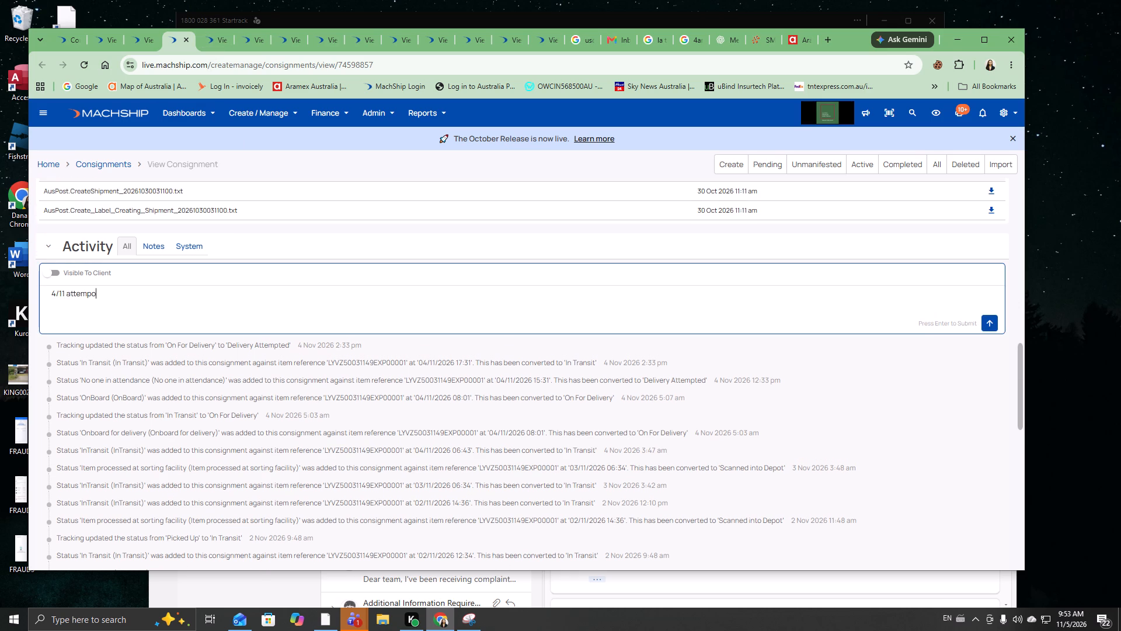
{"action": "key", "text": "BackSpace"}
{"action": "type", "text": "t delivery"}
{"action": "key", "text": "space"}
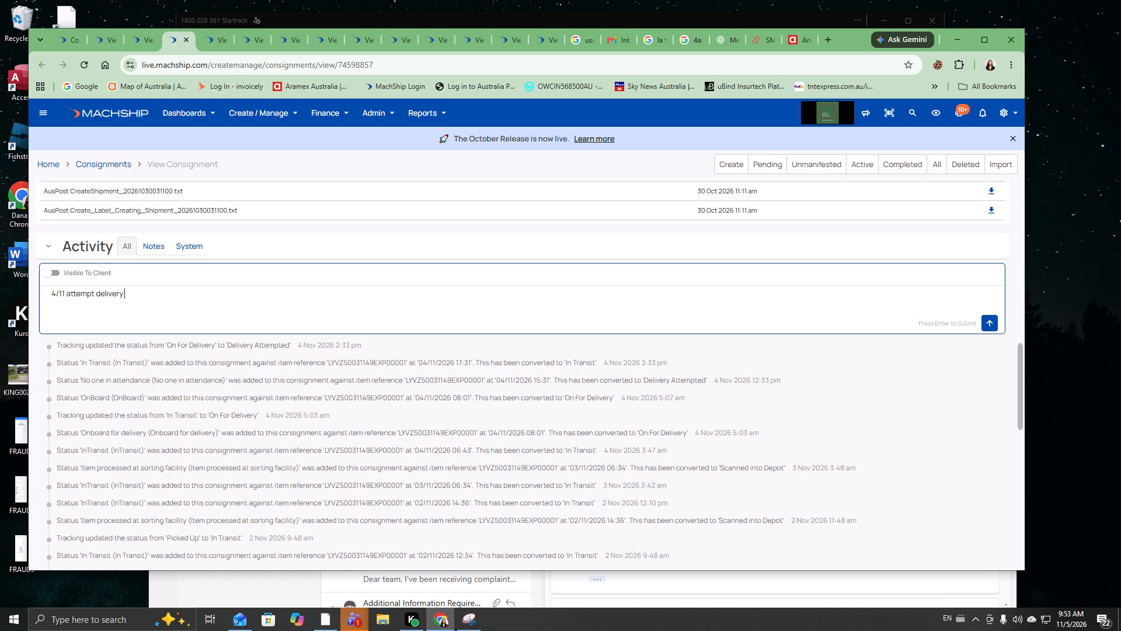
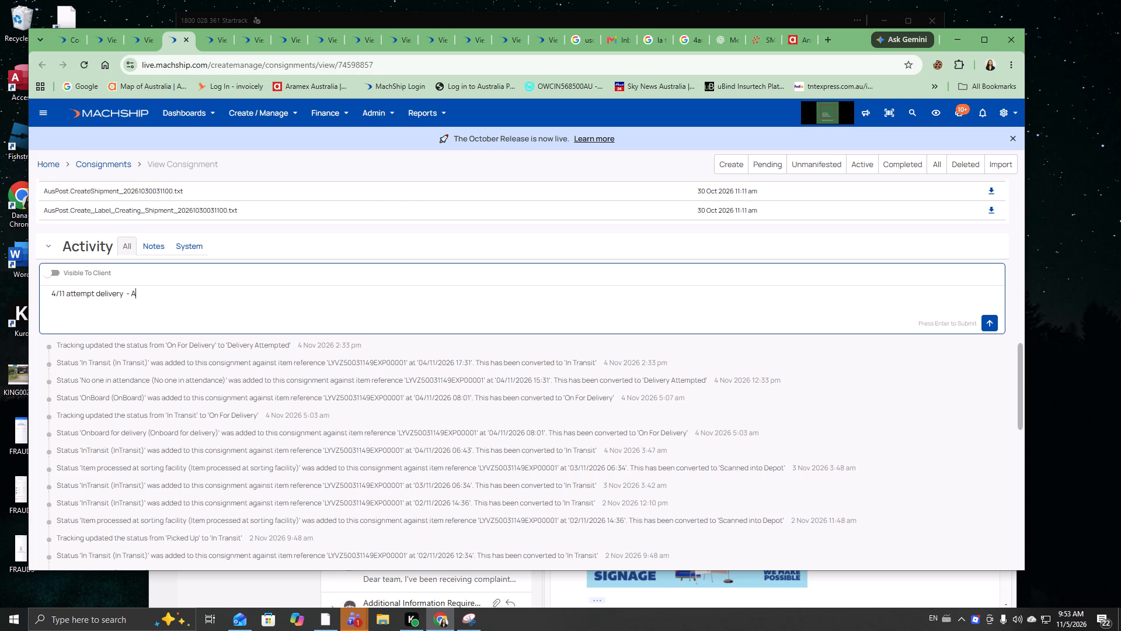
Complete and save the activity note as "4/11 attempt delivery - the receiver asked for the redelivery on 06/11".
{"action": "key", "text": "BackSpace"}
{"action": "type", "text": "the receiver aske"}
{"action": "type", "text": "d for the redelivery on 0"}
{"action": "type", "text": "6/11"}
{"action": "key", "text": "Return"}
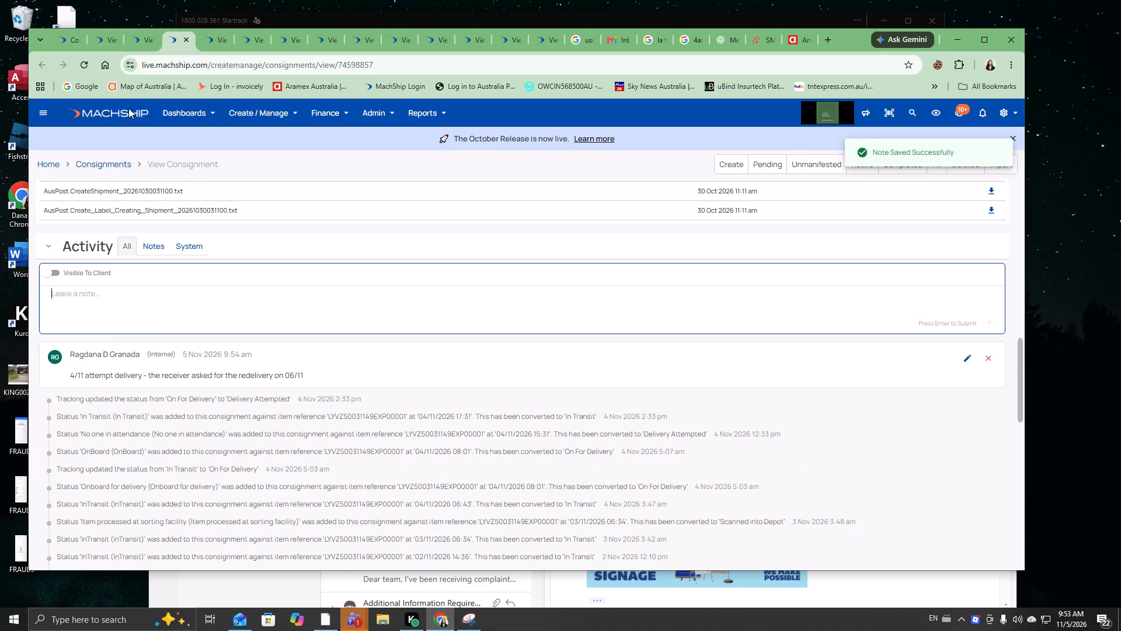
{"action": "left_click", "coordinate": [140, 42]}
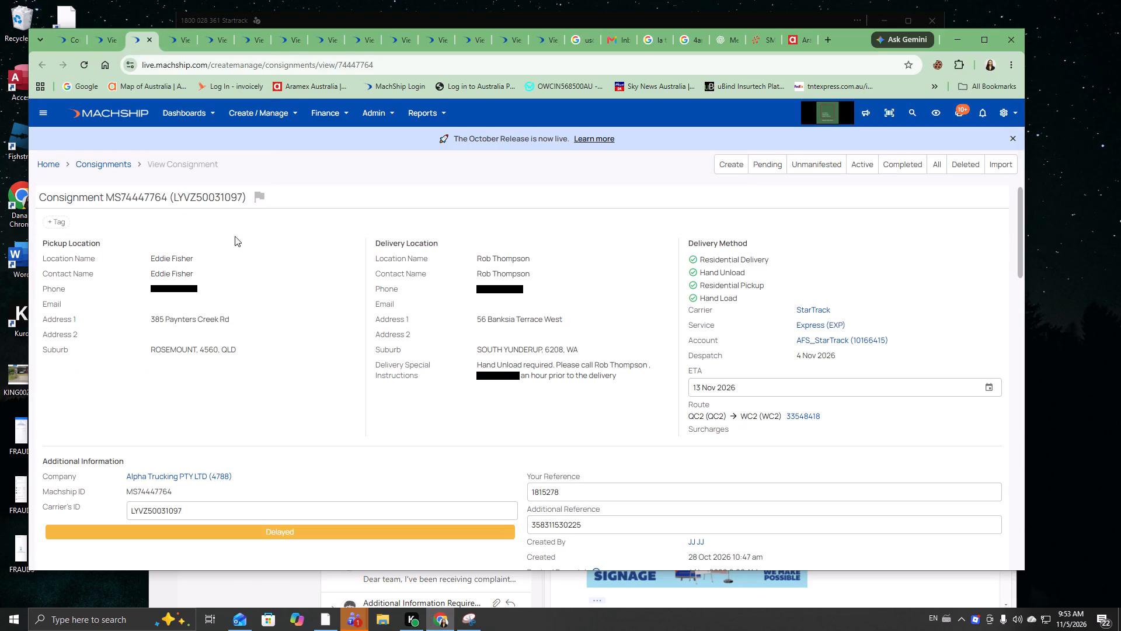
{"action": "left_click", "coordinate": [98, 42]}
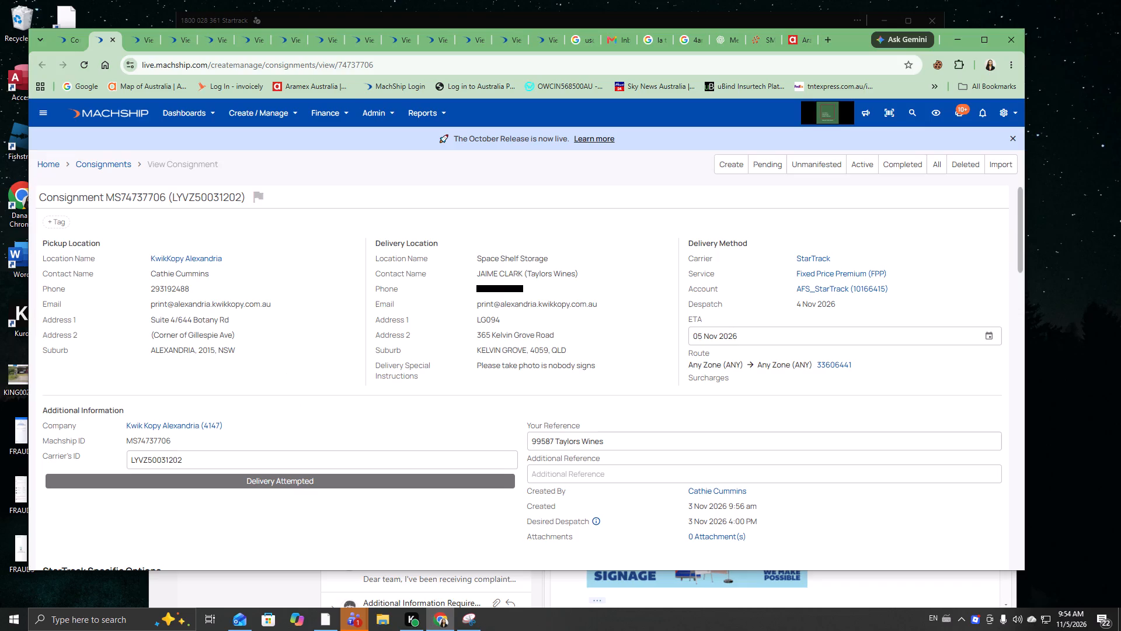
{"action": "left_click_drag", "start_coordinate": [546, 40], "coordinate": [102, 44]}
{"action": "left_click", "coordinate": [137, 46]}
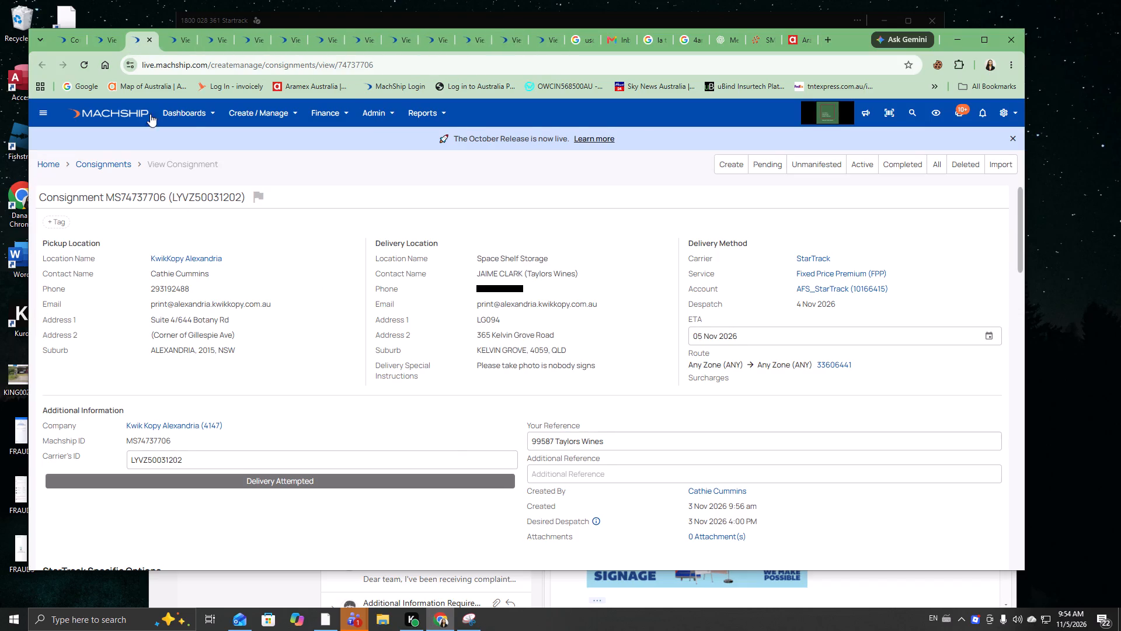
{"action": "left_click", "coordinate": [138, 47]}
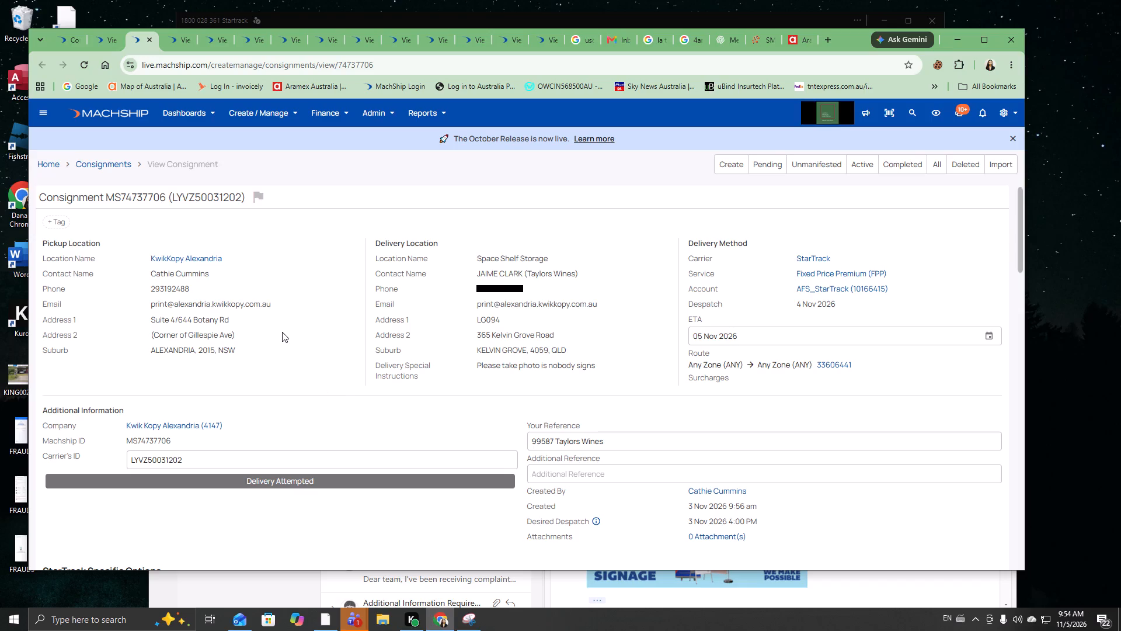
{"action": "left_click", "coordinate": [101, 50]}
{"action": "left_click", "coordinate": [138, 39]}
{"action": "left_click", "coordinate": [207, 44]}
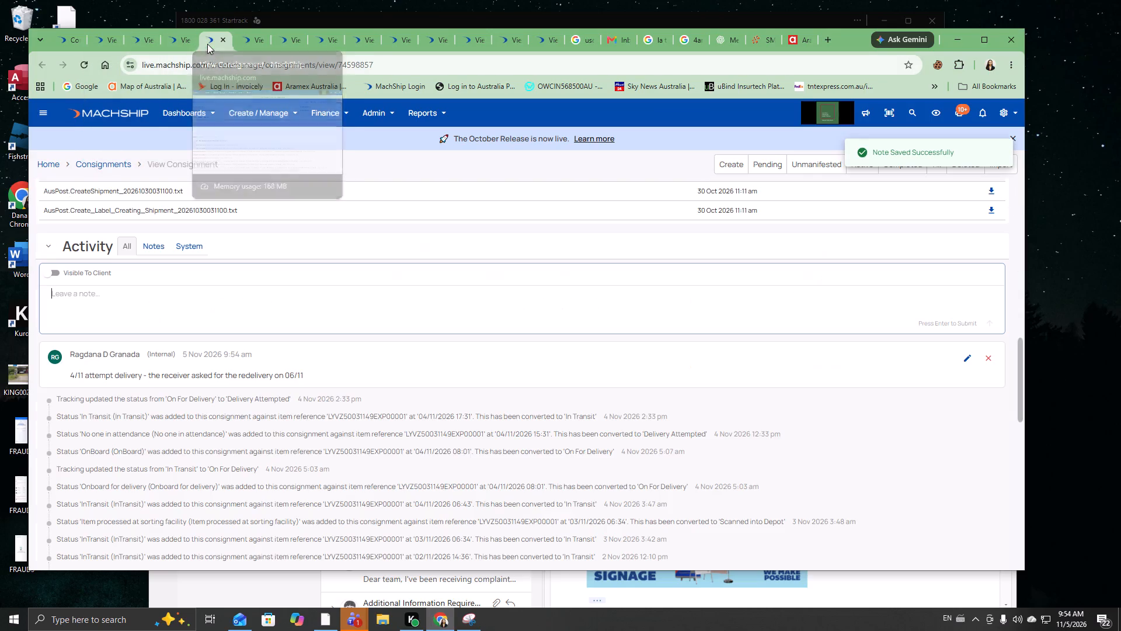
{"action": "left_click", "coordinate": [965, 362]}
{"action": "left_click", "coordinate": [343, 406]}
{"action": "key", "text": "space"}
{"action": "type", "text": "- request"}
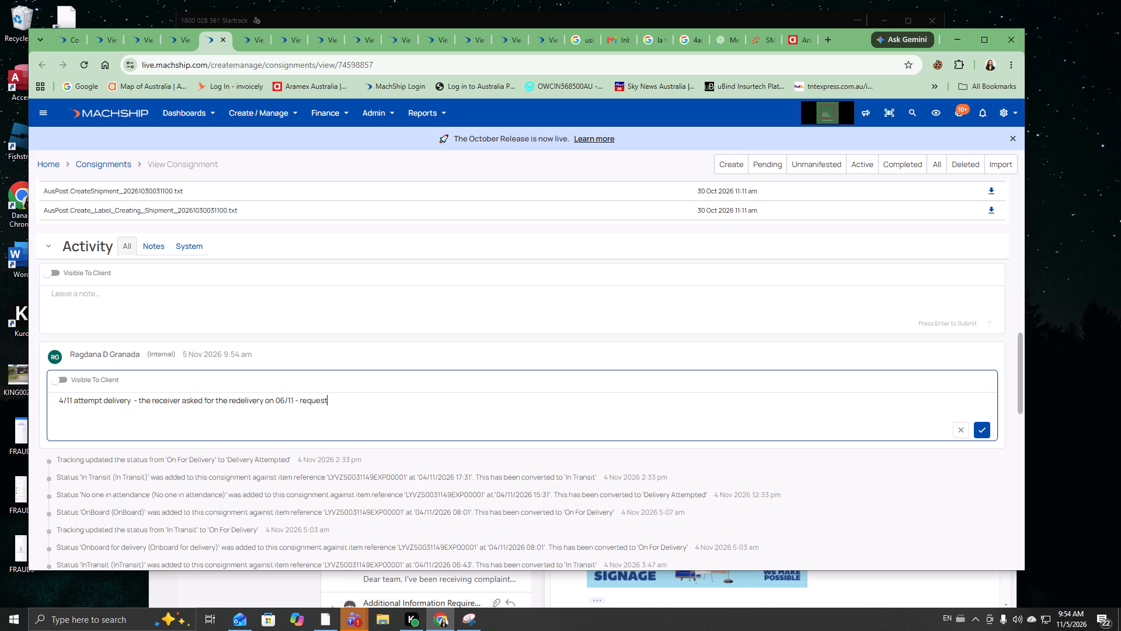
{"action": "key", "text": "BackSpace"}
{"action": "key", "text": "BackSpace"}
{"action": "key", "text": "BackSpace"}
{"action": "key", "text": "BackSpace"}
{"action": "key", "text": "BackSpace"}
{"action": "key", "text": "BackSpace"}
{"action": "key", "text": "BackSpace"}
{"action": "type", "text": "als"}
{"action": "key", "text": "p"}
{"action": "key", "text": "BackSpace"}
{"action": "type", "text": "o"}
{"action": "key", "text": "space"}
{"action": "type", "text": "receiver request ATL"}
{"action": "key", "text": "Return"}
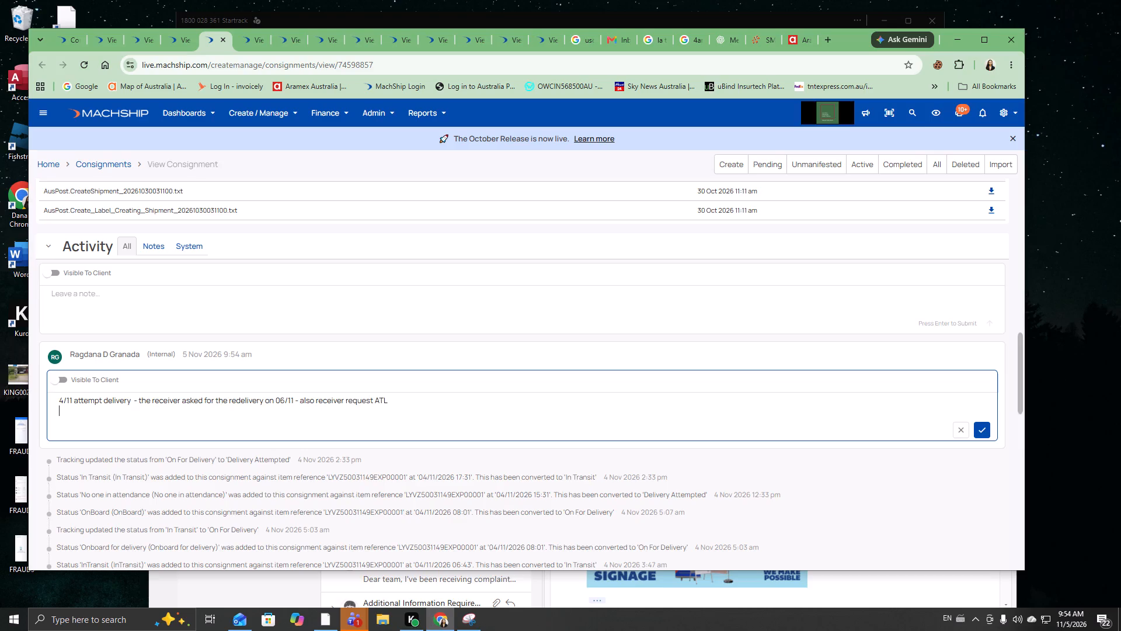
{"action": "left_click", "coordinate": [109, 44]}
{"action": "left_click", "coordinate": [136, 47]}
{"action": "scroll", "coordinate": [310, 362], "scroll_direction": "down", "scroll_amount": 12}
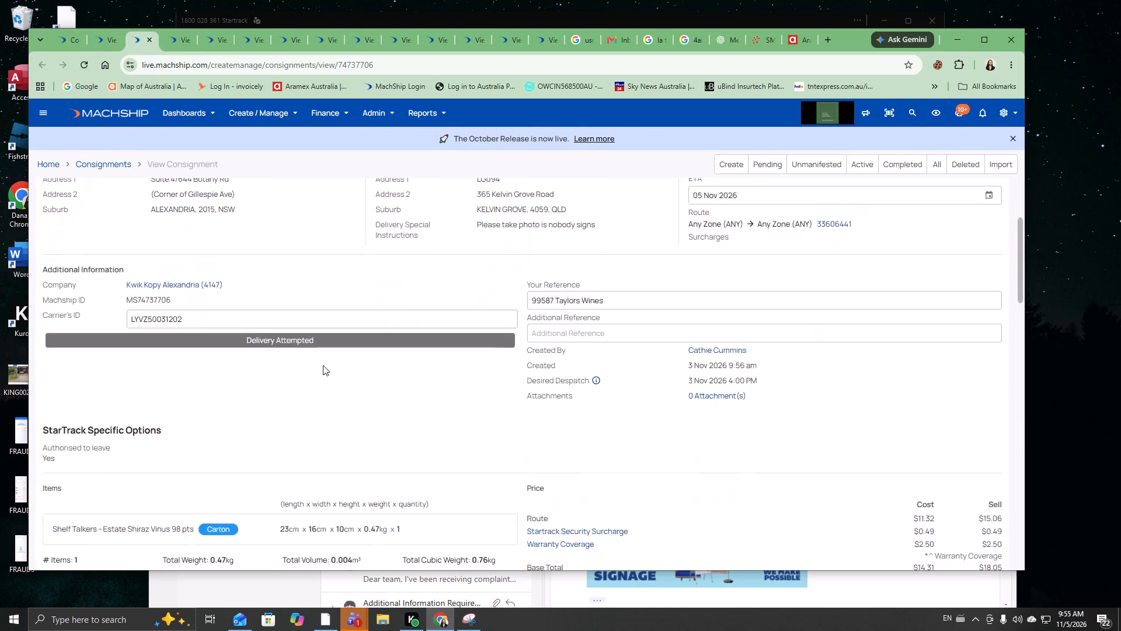
{"action": "scroll", "coordinate": [323, 365], "scroll_direction": "down", "scroll_amount": 20}
{"action": "scroll", "coordinate": [323, 365], "scroll_direction": "down", "scroll_amount": 1}
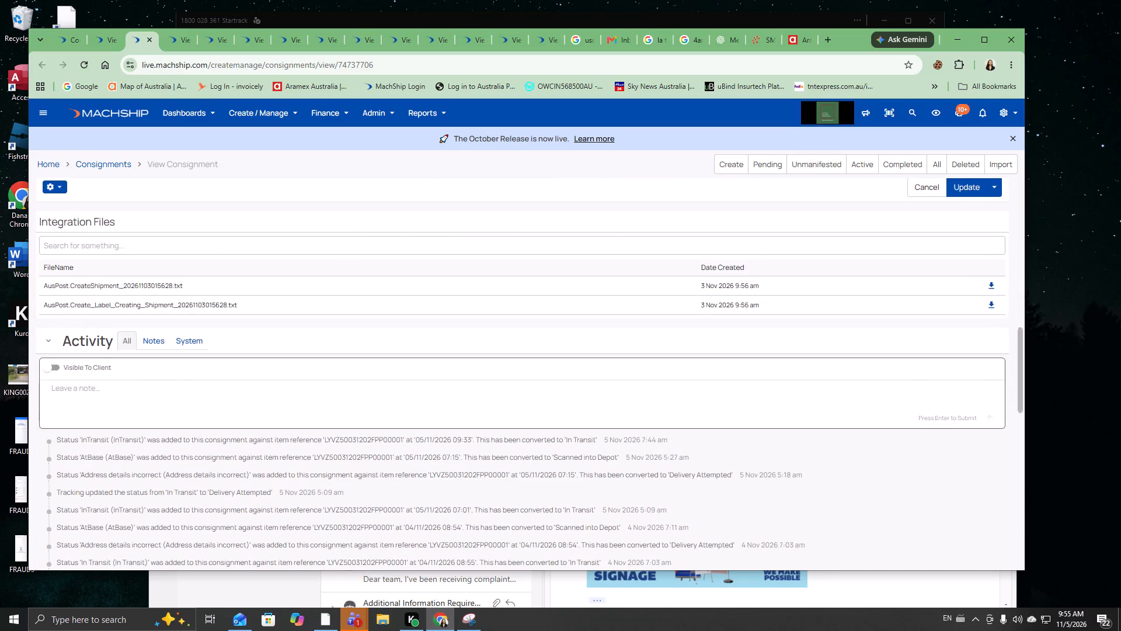
{"action": "scroll", "coordinate": [191, 383], "scroll_direction": "up", "scroll_amount": 20}
{"action": "scroll", "coordinate": [191, 383], "scroll_direction": "up", "scroll_amount": 13}
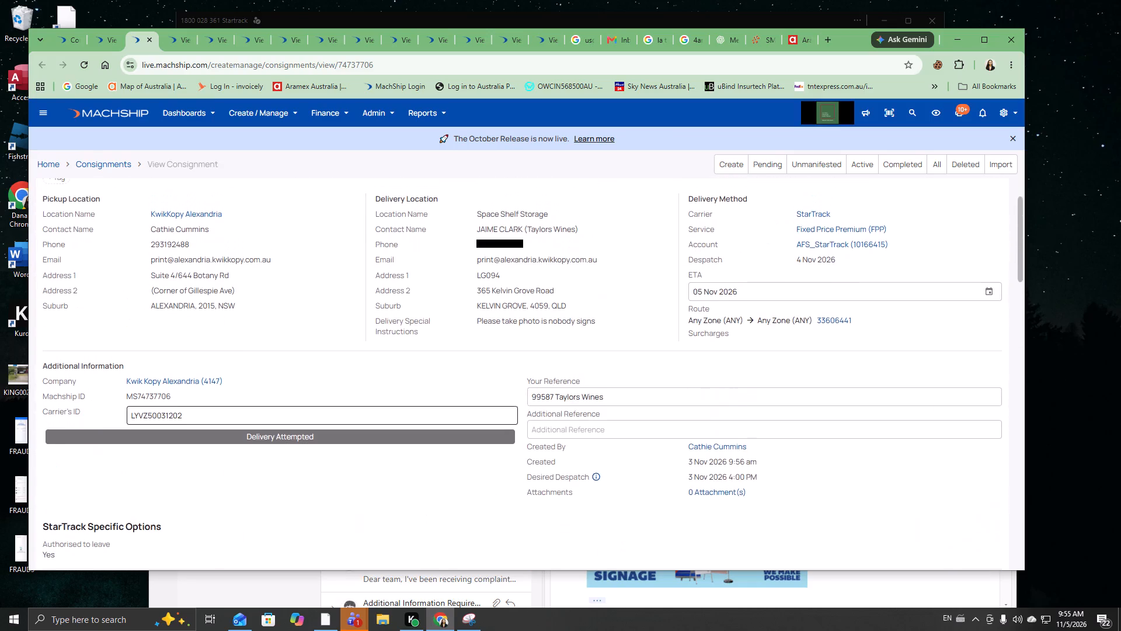
{"action": "scroll", "coordinate": [236, 277], "scroll_direction": "up", "scroll_amount": 4}
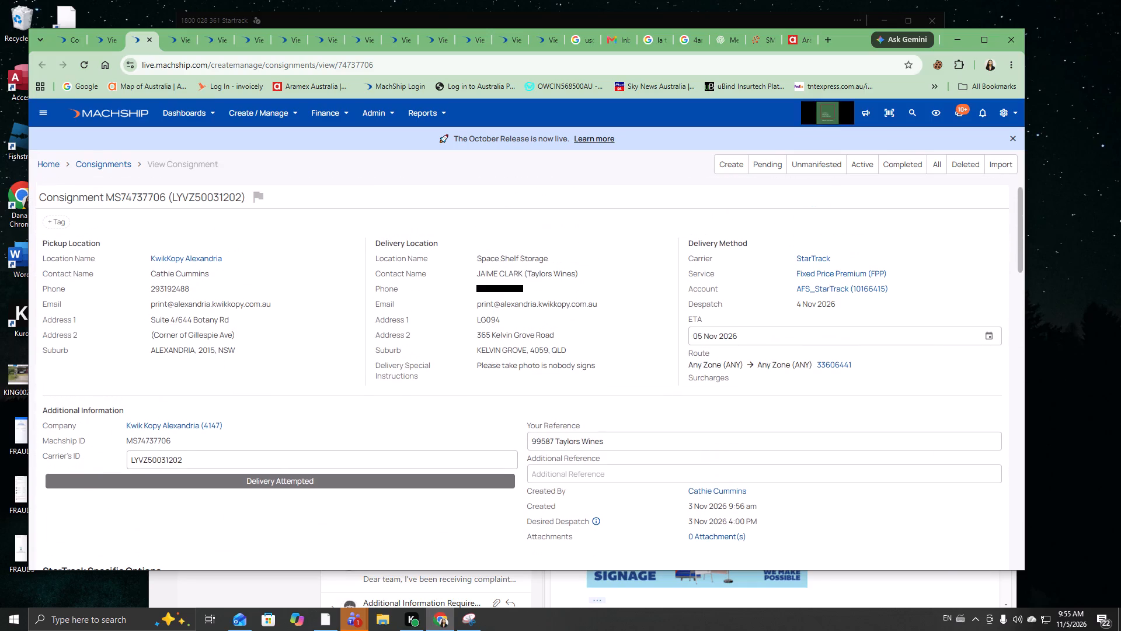
{"action": "left_click_drag", "start_coordinate": [196, 198], "coordinate": [215, 198]}
{"action": "left_click", "coordinate": [218, 202]}
{"action": "left_click_drag", "start_coordinate": [213, 196], "coordinate": [224, 196]}
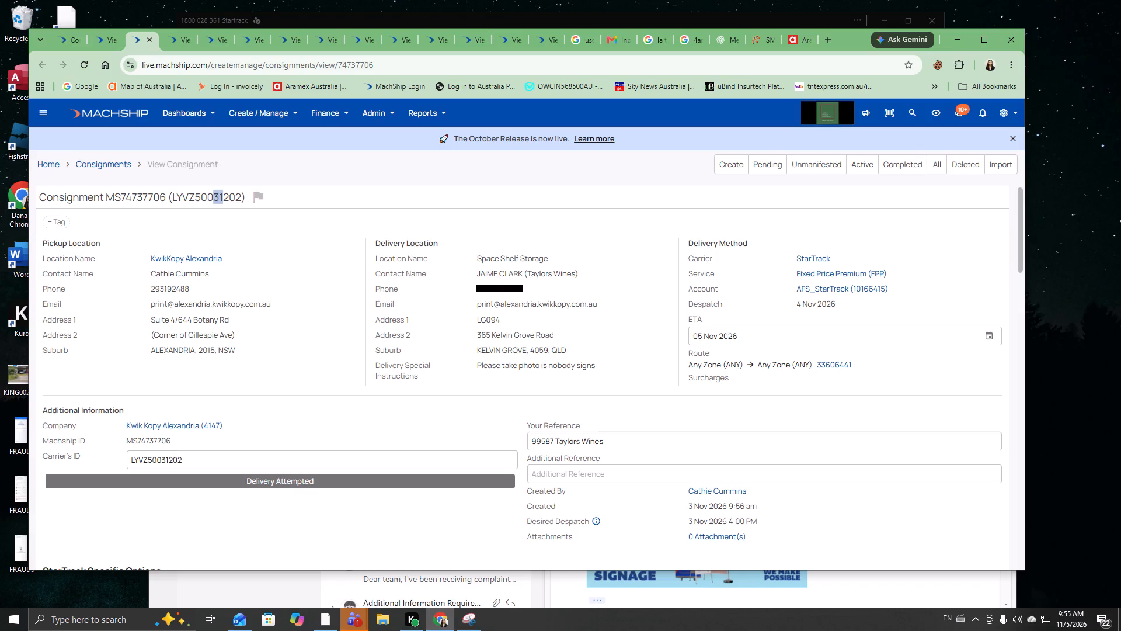
{"action": "left_click", "coordinate": [226, 199]}
{"action": "left_click", "coordinate": [232, 199]}
{"action": "left_click_drag", "start_coordinate": [240, 198], "coordinate": [174, 196]}
{"action": "scroll", "coordinate": [323, 300], "scroll_direction": "down", "scroll_amount": 16}
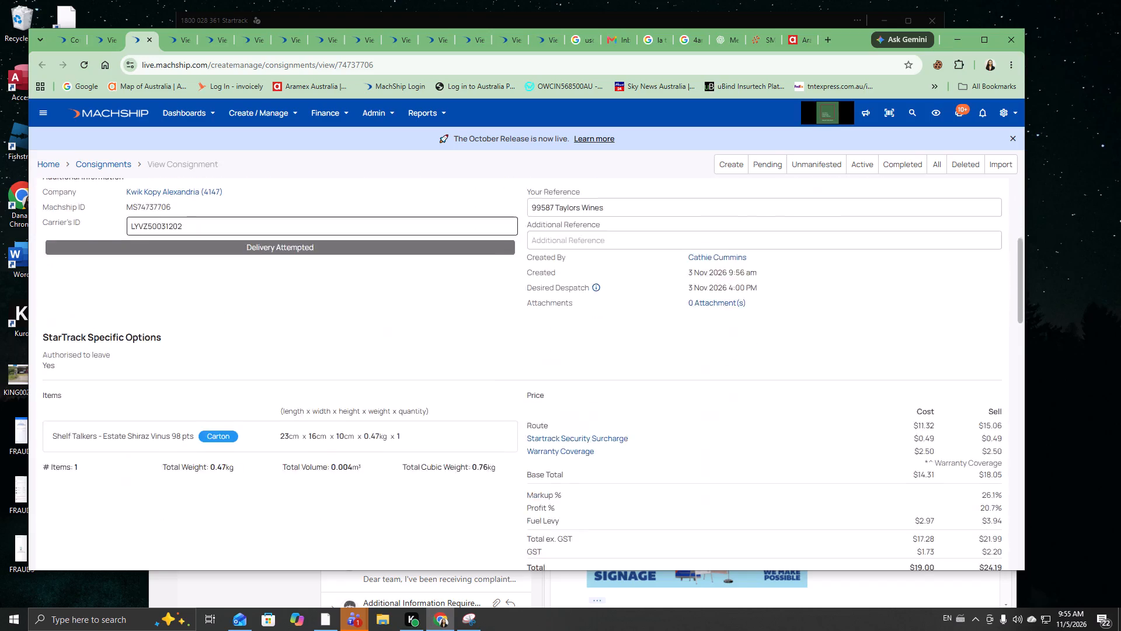
{"action": "scroll", "coordinate": [327, 310], "scroll_direction": "down", "scroll_amount": 2}
{"action": "scroll", "coordinate": [315, 331], "scroll_direction": "up", "scroll_amount": 20}
{"action": "scroll", "coordinate": [315, 331], "scroll_direction": "up", "scroll_amount": 2}
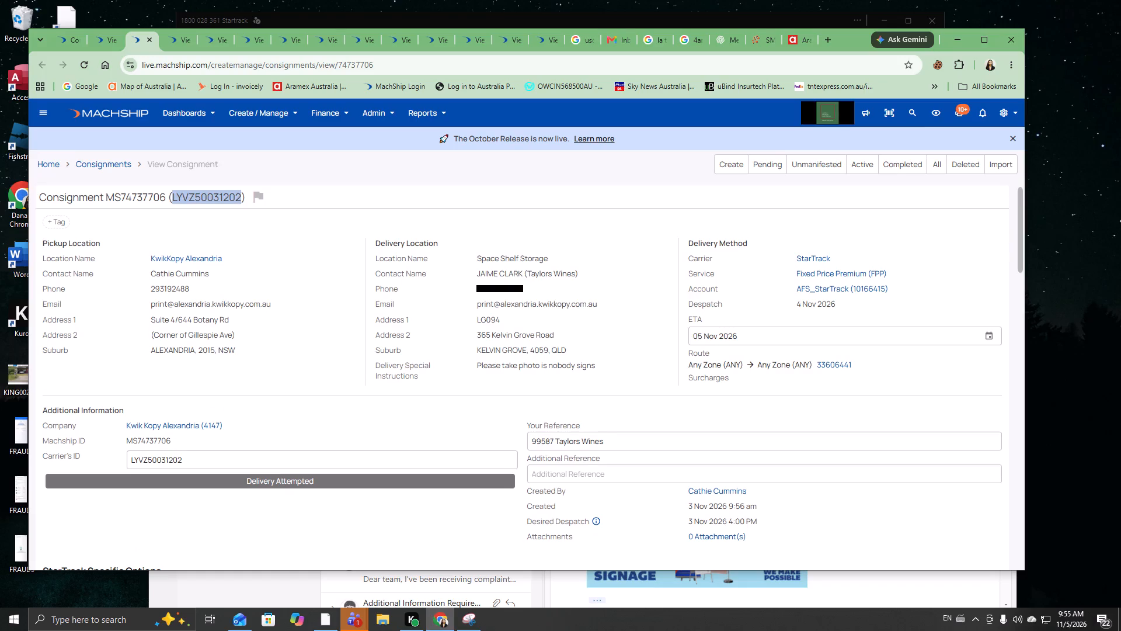
Dismiss the October Release announcement banner.
{"action": "left_click", "coordinate": [1014, 141]}
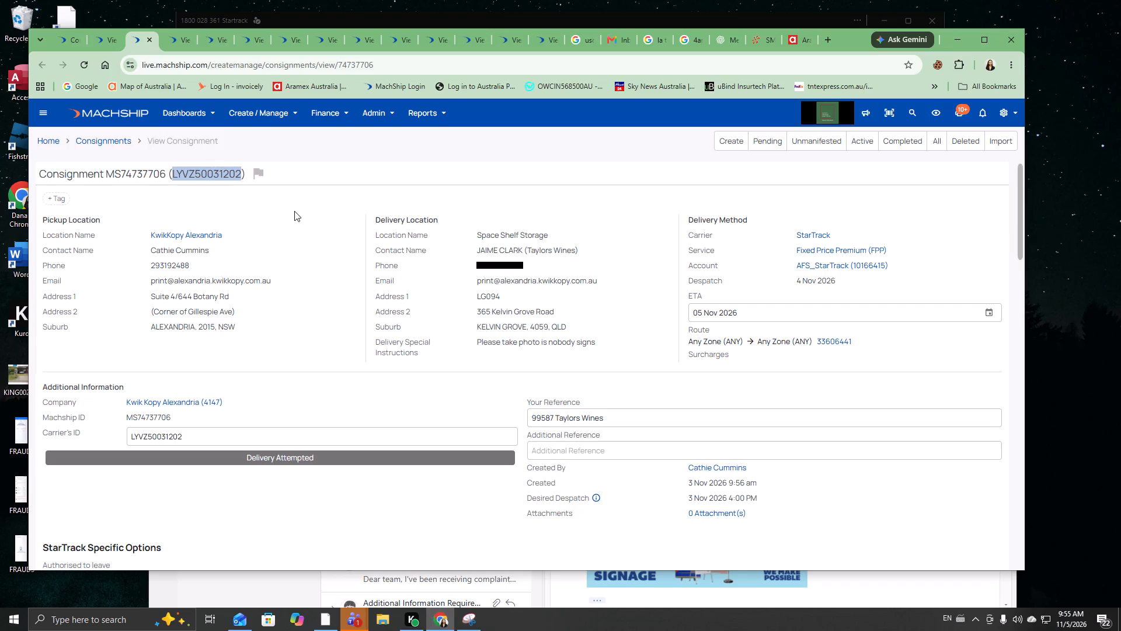
{"action": "scroll", "coordinate": [310, 280], "scroll_direction": "down", "scroll_amount": 1}
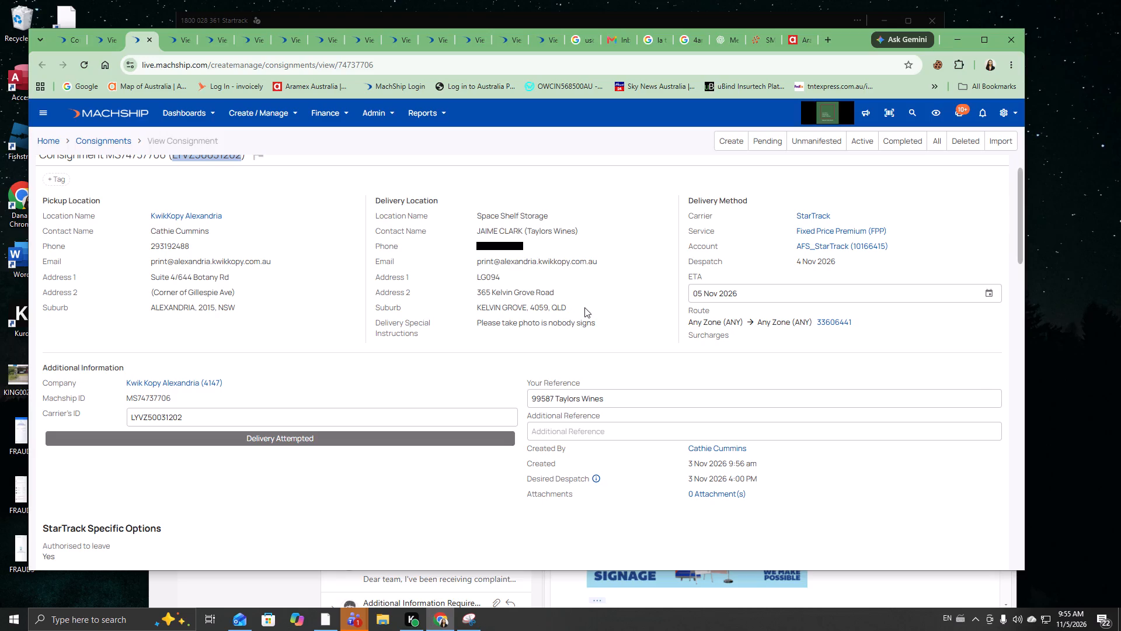
{"action": "left_click_drag", "start_coordinate": [606, 317], "coordinate": [472, 323]}
{"action": "left_click", "coordinate": [506, 329]}
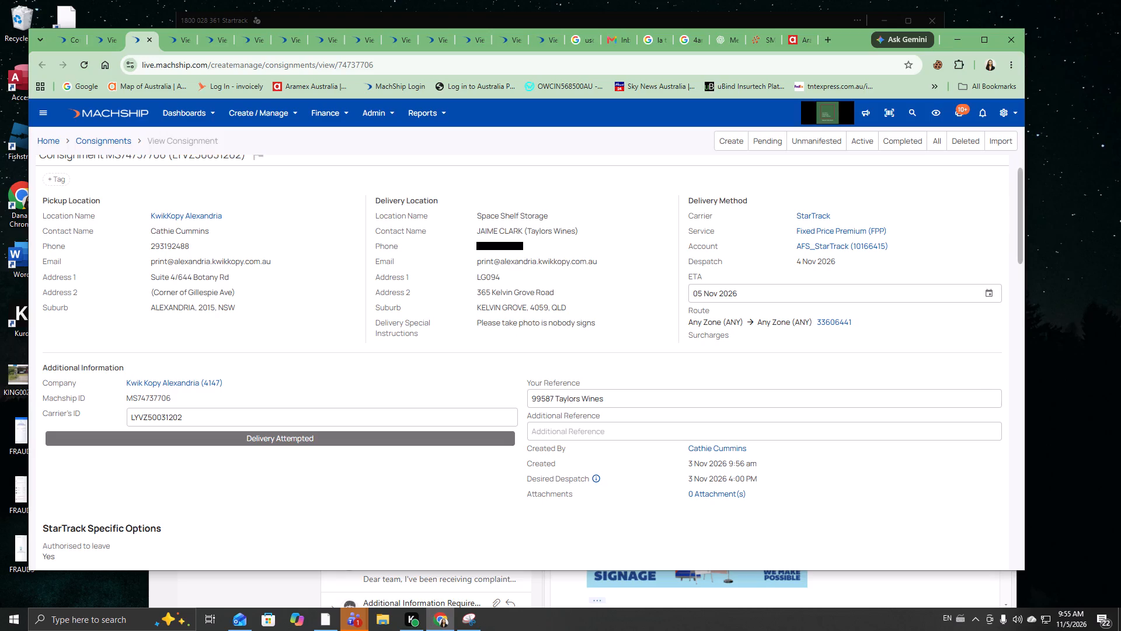
{"action": "left_click_drag", "start_coordinate": [476, 321], "coordinate": [583, 321]}
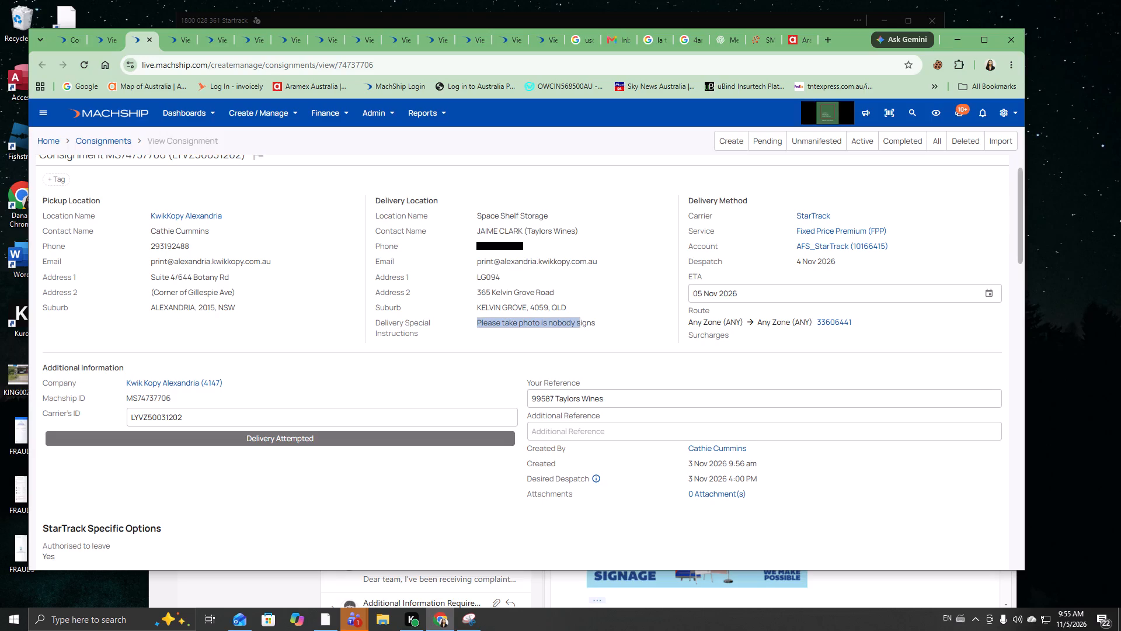
{"action": "left_click_drag", "start_coordinate": [583, 321], "coordinate": [601, 323]}
{"action": "scroll", "coordinate": [343, 359], "scroll_direction": "down", "scroll_amount": 20}
{"action": "scroll", "coordinate": [343, 359], "scroll_direction": "down", "scroll_amount": 10}
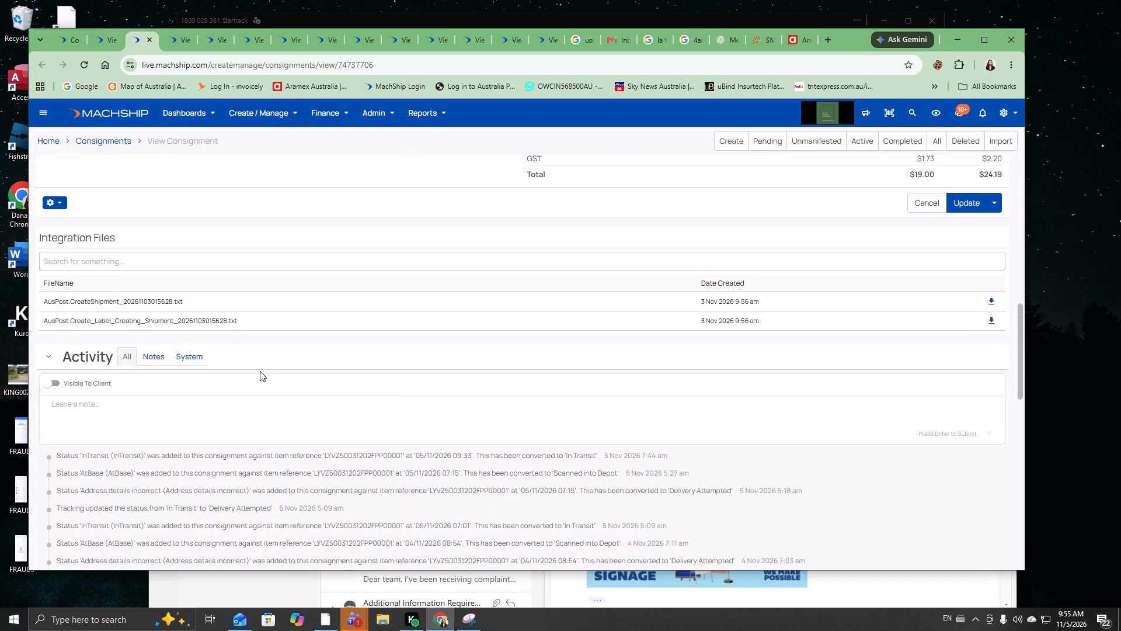
{"action": "left_click", "coordinate": [156, 409]}
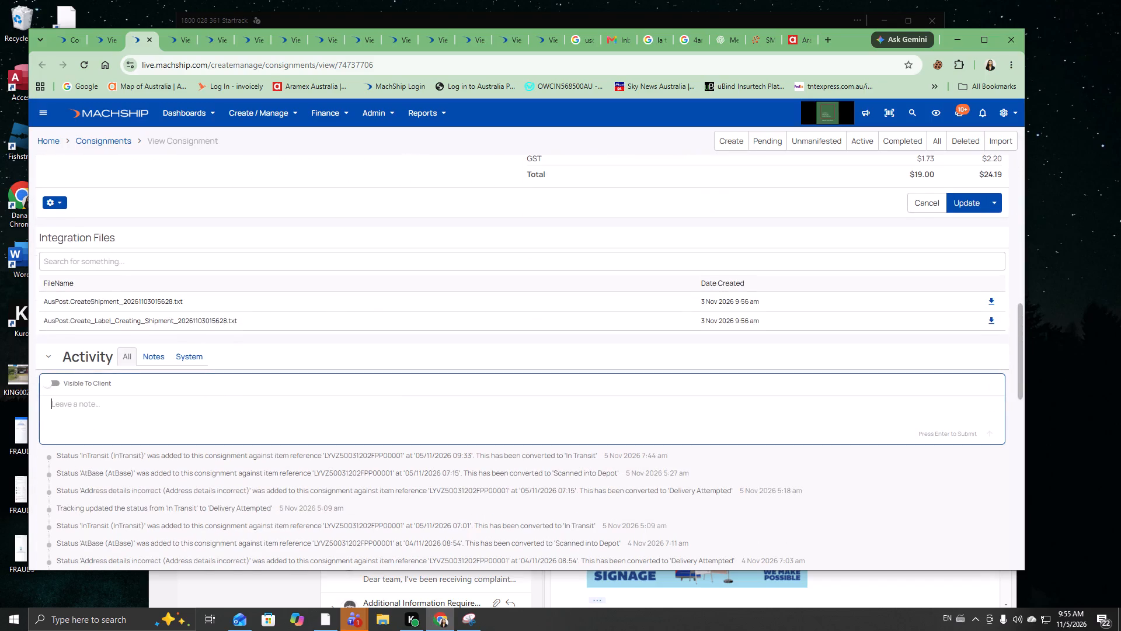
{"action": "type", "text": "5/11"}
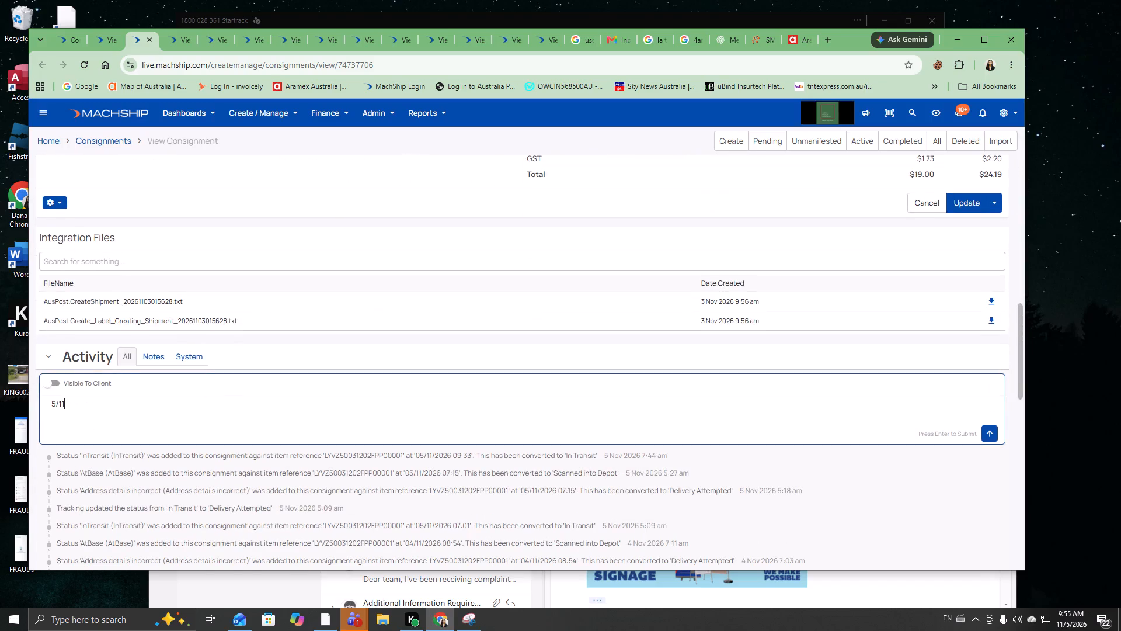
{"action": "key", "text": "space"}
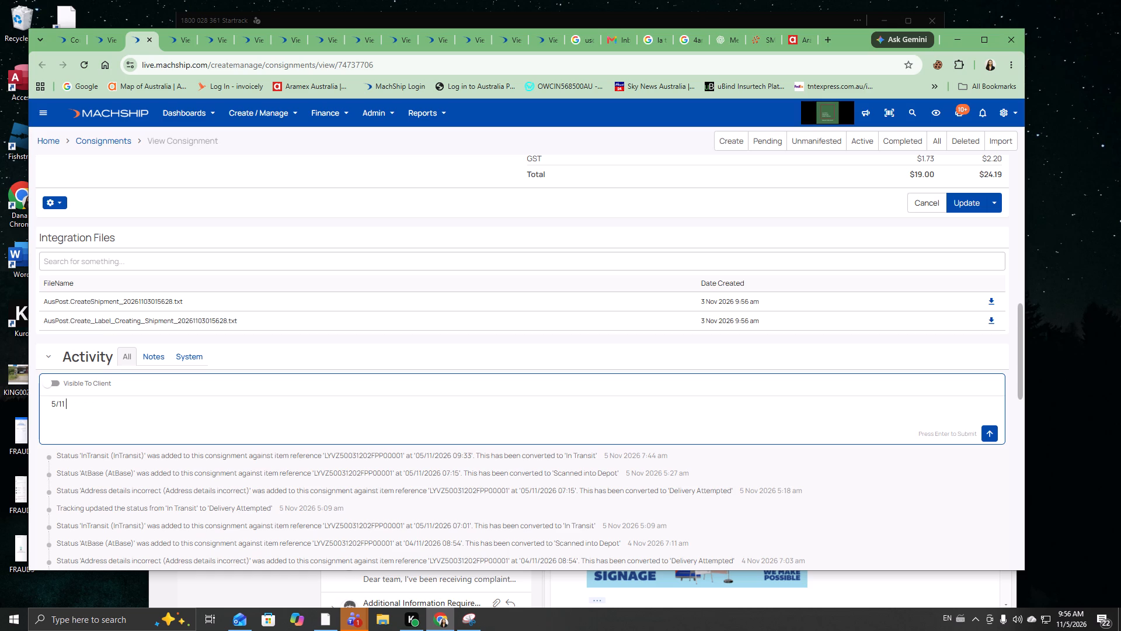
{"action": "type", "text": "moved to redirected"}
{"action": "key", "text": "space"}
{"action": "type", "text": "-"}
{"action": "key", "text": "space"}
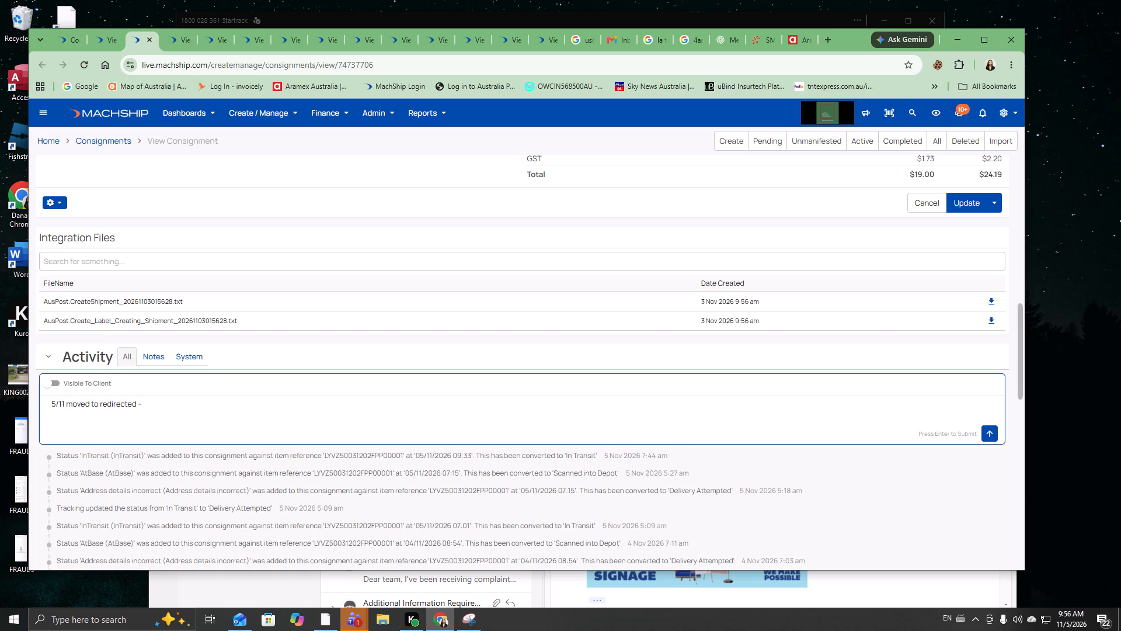
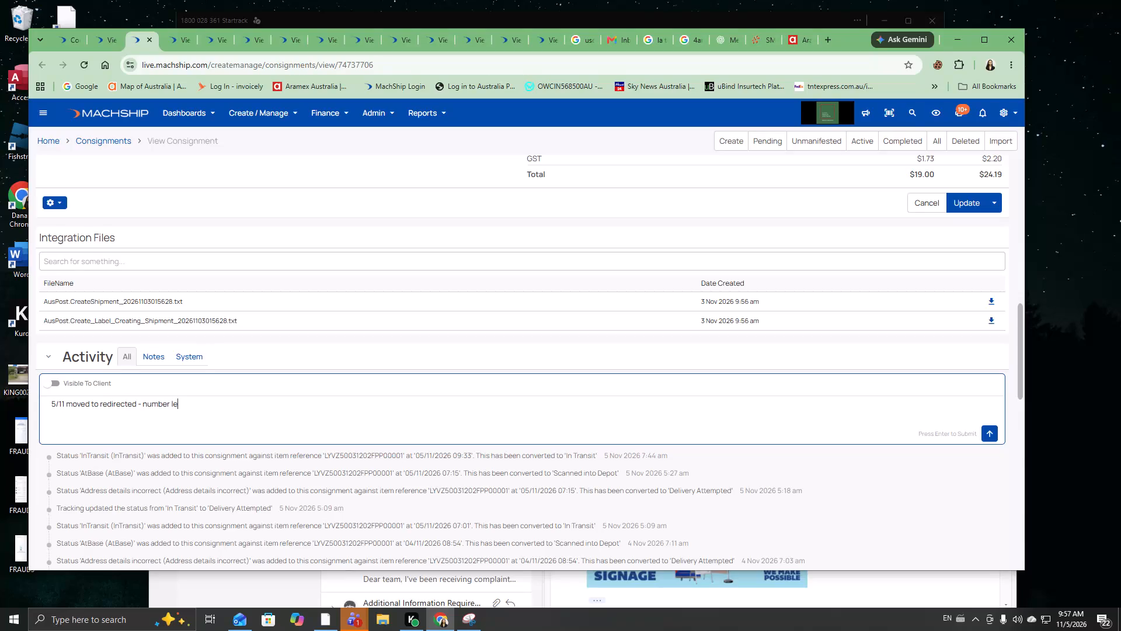
Continue the draft activity note with "number left - number ending in 458" and check it against the delivery contact's phone field.
{"action": "key", "text": "BackSpace"}
{"action": "key", "text": "BackSpace"}
{"action": "key", "text": "BackSpace"}
{"action": "key", "text": "BackSpace"}
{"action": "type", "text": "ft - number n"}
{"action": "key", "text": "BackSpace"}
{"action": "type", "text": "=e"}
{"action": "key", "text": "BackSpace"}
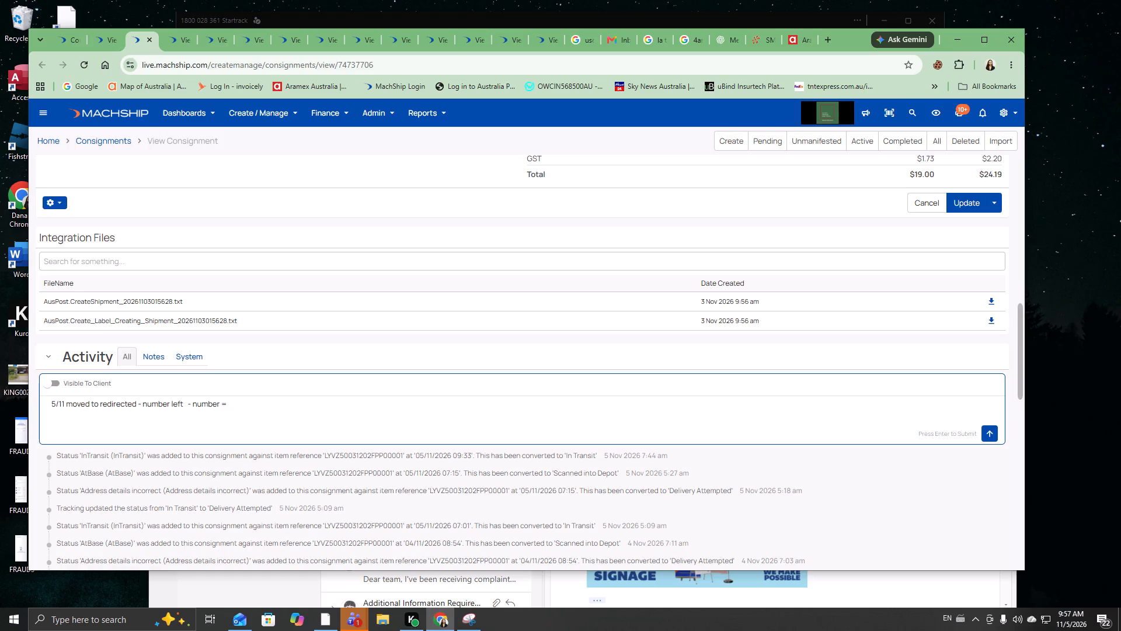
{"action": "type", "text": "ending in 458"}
{"action": "scroll", "coordinate": [320, 383], "scroll_direction": "up", "scroll_amount": 20}
{"action": "scroll", "coordinate": [320, 383], "scroll_direction": "up", "scroll_amount": 12}
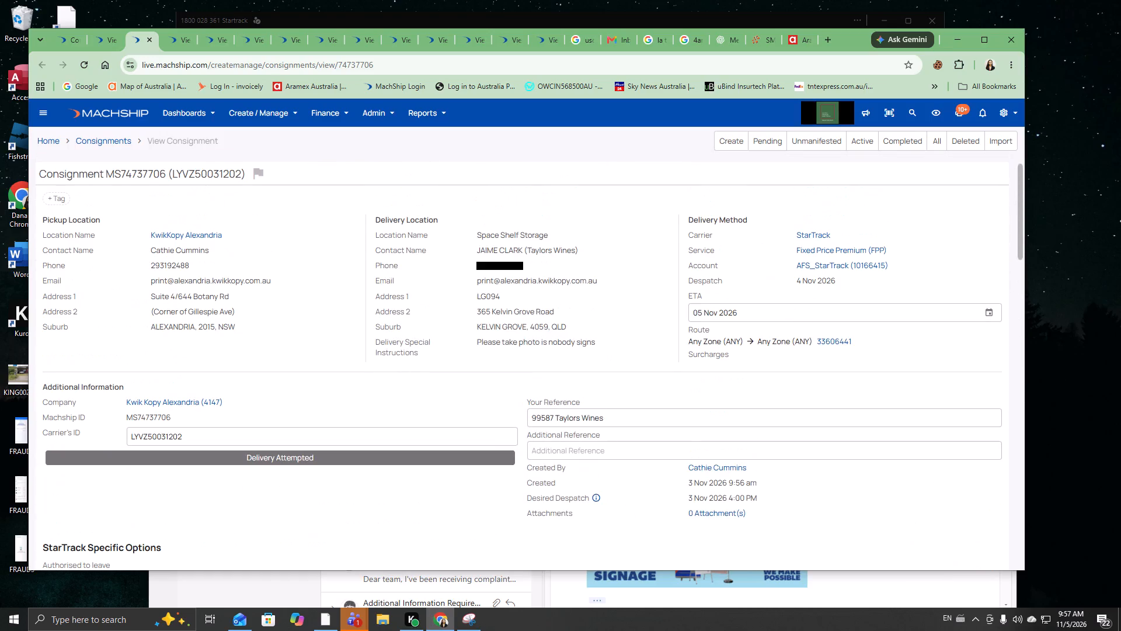
{"action": "left_click_drag", "start_coordinate": [524, 266], "coordinate": [456, 266]}
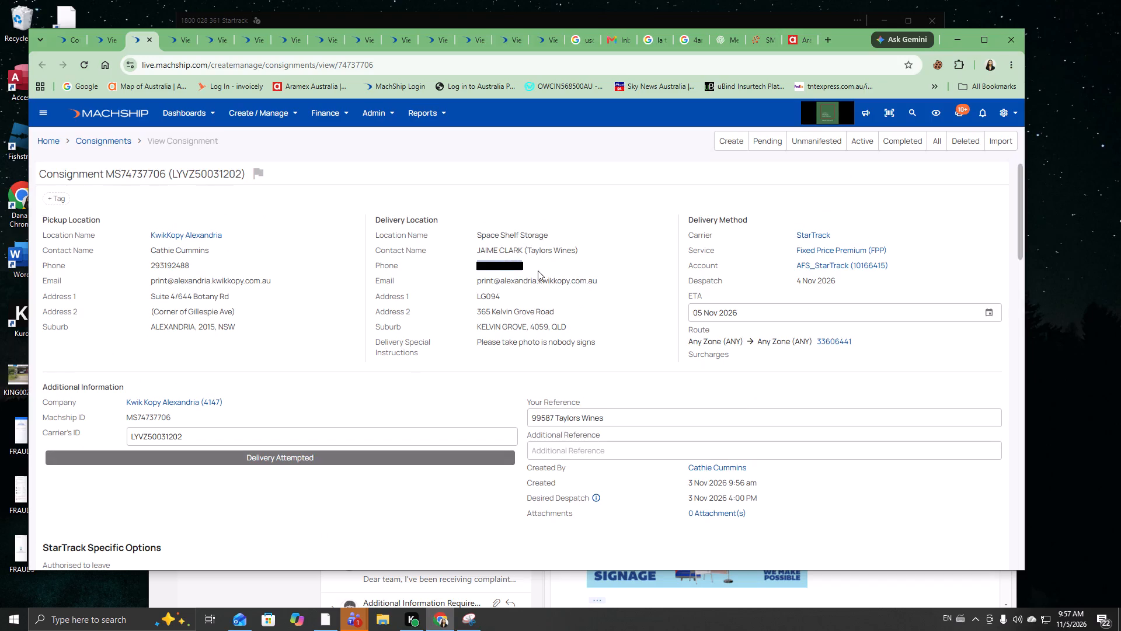
{"action": "left_click", "coordinate": [533, 266]}
{"action": "scroll", "coordinate": [407, 360], "scroll_direction": "down", "scroll_amount": 20}
{"action": "scroll", "coordinate": [407, 360], "scroll_direction": "down", "scroll_amount": 13}
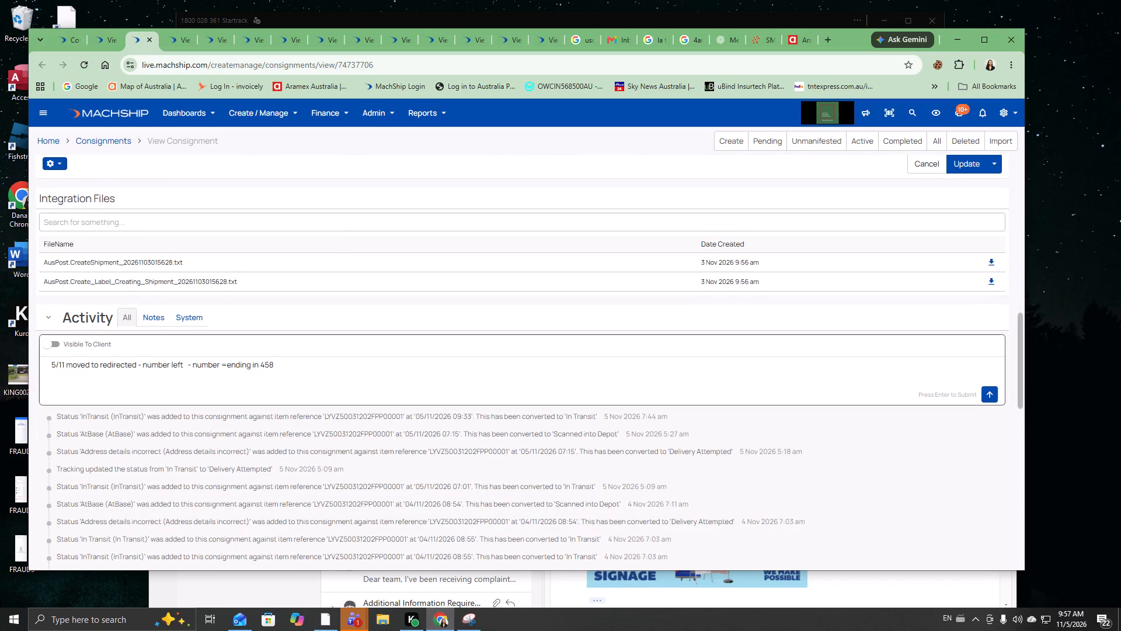
Correct the draft note by replacing "=" with "- " before "ending" and inserting "by" before "number left".
{"action": "left_click", "coordinate": [227, 365]}
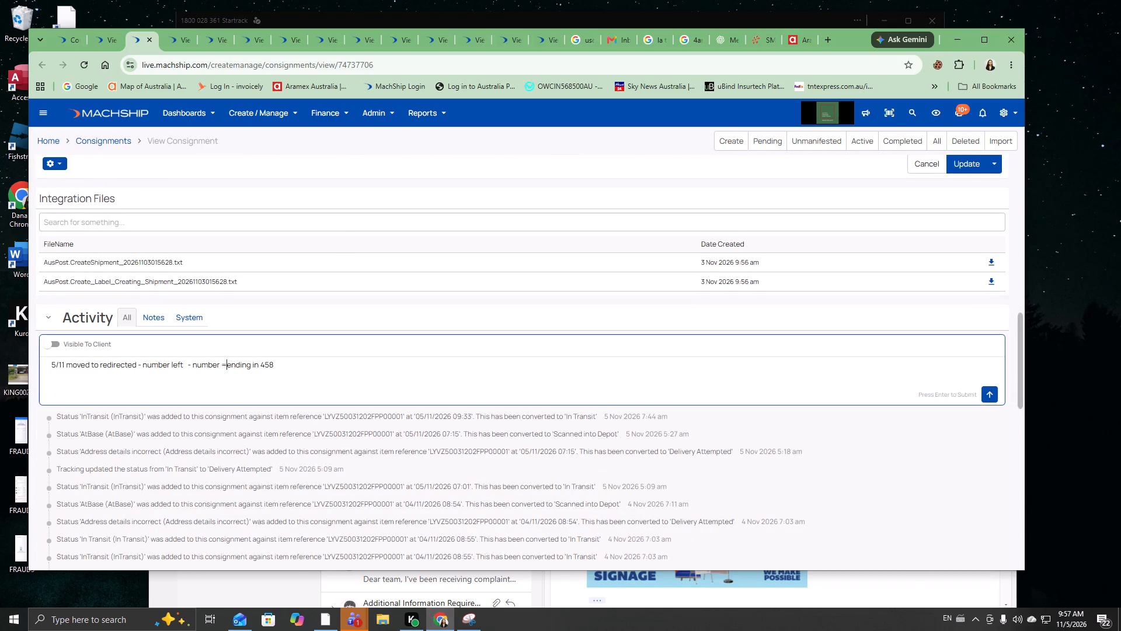
{"action": "left_click", "coordinate": [231, 373]}
{"action": "left_click", "coordinate": [223, 366]}
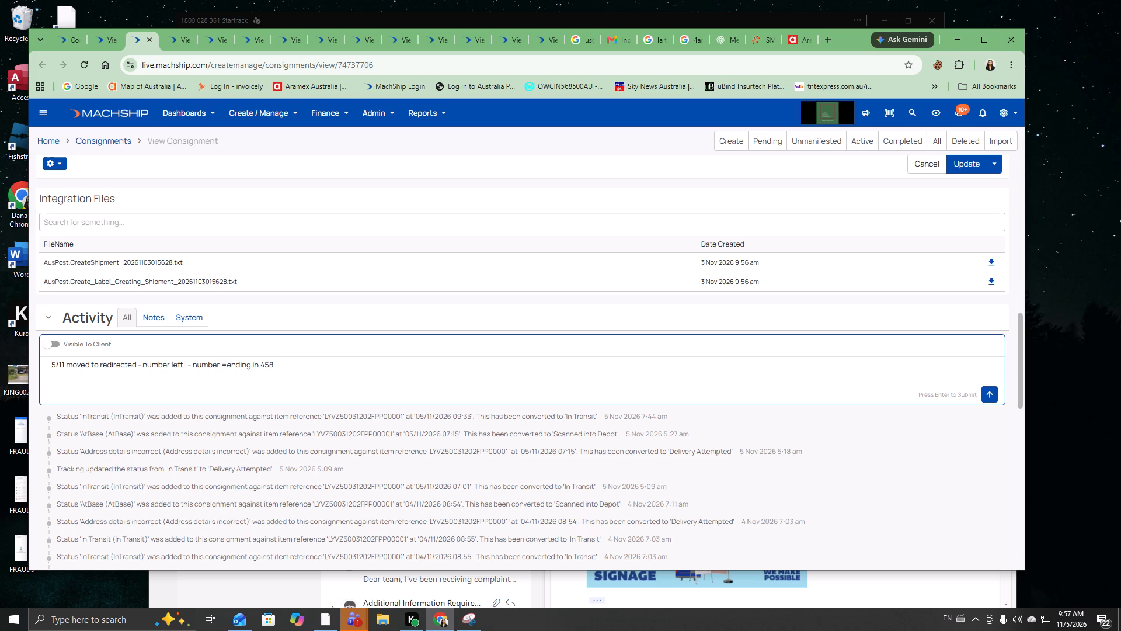
{"action": "left_click", "coordinate": [227, 364]}
{"action": "left_click", "coordinate": [225, 366]}
{"action": "key", "text": "BackSpace"}
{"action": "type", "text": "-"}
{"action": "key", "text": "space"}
{"action": "left_click_drag", "start_coordinate": [67, 366], "coordinate": [337, 366]}
{"action": "left_click", "coordinate": [335, 366]}
{"action": "left_click", "coordinate": [141, 367]}
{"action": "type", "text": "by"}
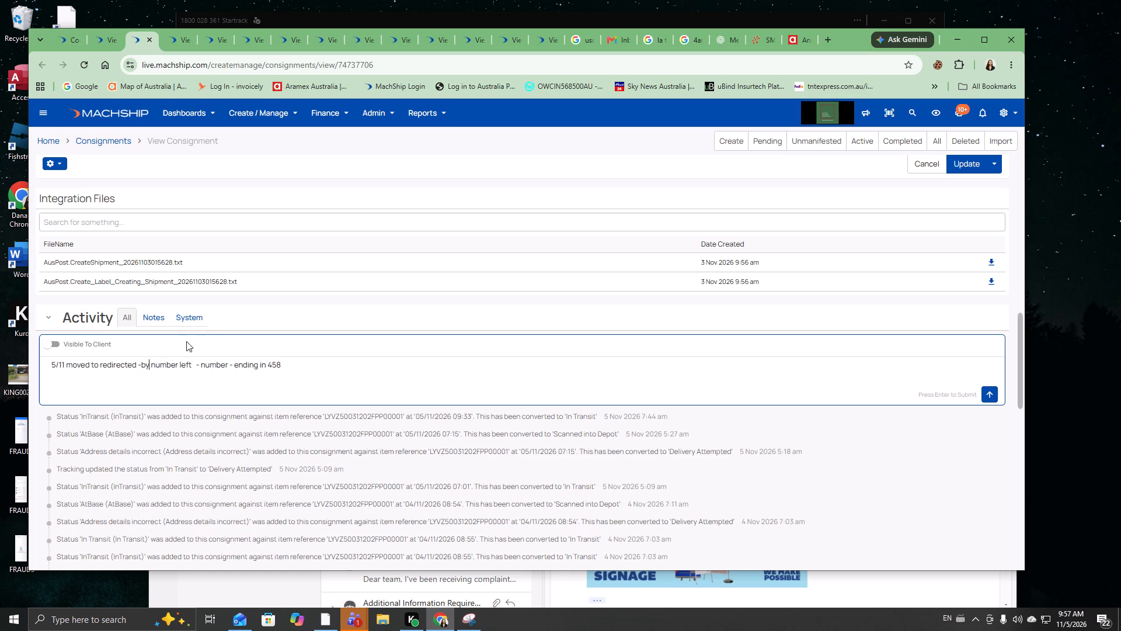
{"action": "left_click", "coordinate": [335, 372]}
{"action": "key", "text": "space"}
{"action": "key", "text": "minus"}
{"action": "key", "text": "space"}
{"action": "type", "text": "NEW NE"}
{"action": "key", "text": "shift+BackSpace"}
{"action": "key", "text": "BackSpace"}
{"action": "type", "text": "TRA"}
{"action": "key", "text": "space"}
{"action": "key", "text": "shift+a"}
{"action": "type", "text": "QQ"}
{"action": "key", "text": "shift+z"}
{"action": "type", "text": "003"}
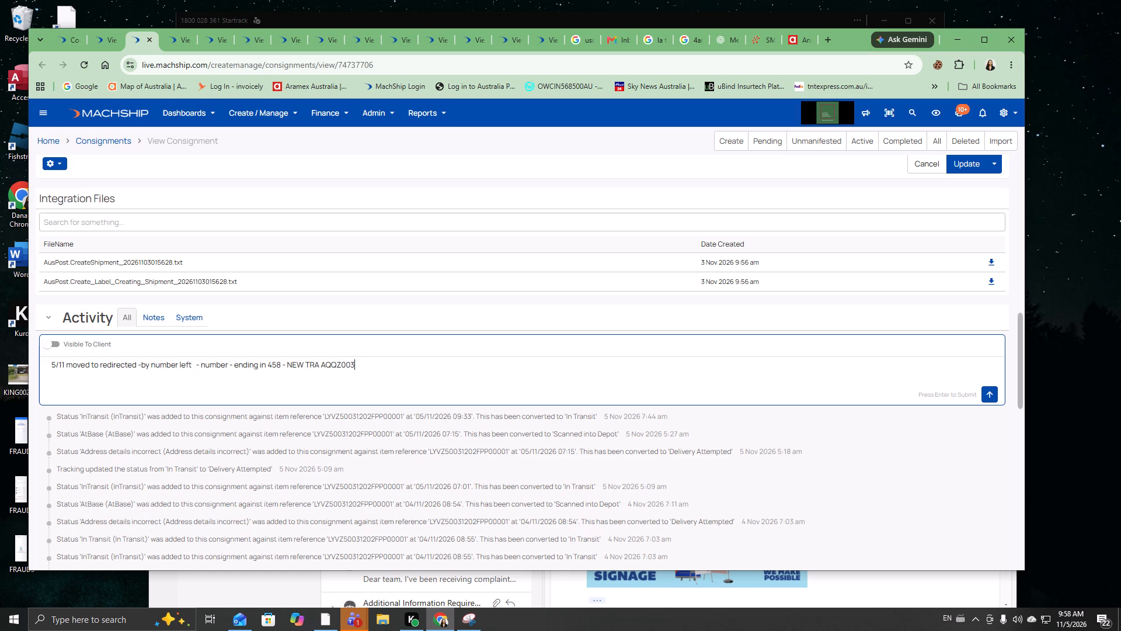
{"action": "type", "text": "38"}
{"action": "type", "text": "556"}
Complete "TRA" as "TRACKING - " before the new tracking number in the draft note.
{"action": "left_click", "coordinate": [319, 365]}
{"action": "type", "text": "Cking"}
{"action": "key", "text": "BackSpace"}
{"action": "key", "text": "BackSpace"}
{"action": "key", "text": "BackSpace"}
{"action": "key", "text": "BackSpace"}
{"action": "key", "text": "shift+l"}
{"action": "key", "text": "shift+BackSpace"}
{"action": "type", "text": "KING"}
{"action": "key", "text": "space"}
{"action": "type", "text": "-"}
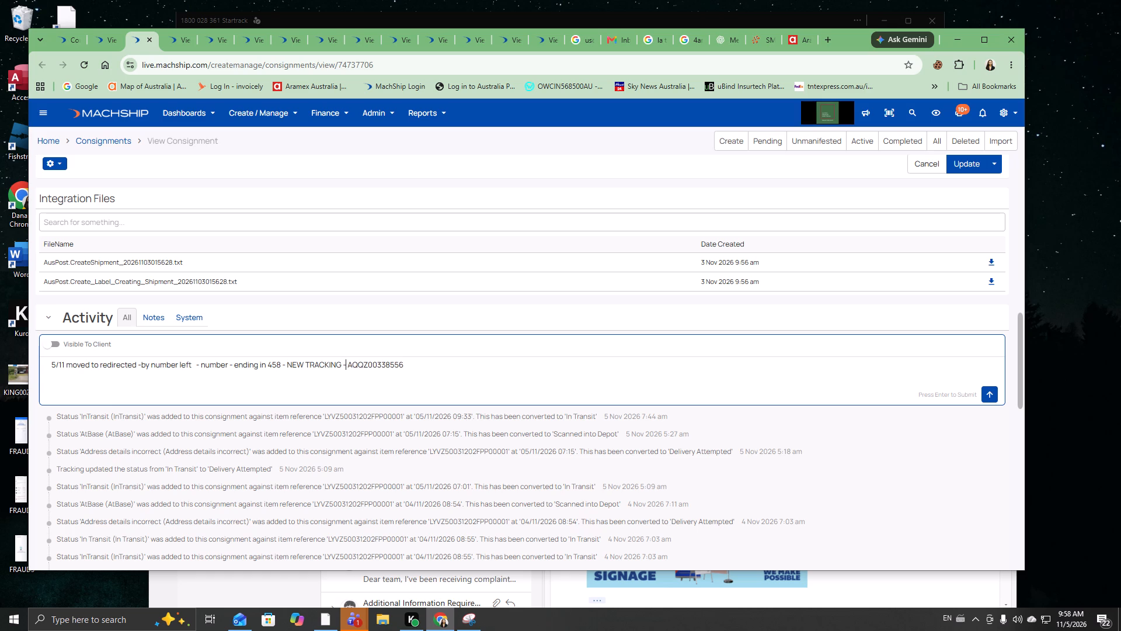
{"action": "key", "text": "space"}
{"action": "left_click_drag", "start_coordinate": [433, 362], "coordinate": [44, 356]}
{"action": "left_click", "coordinate": [356, 372]}
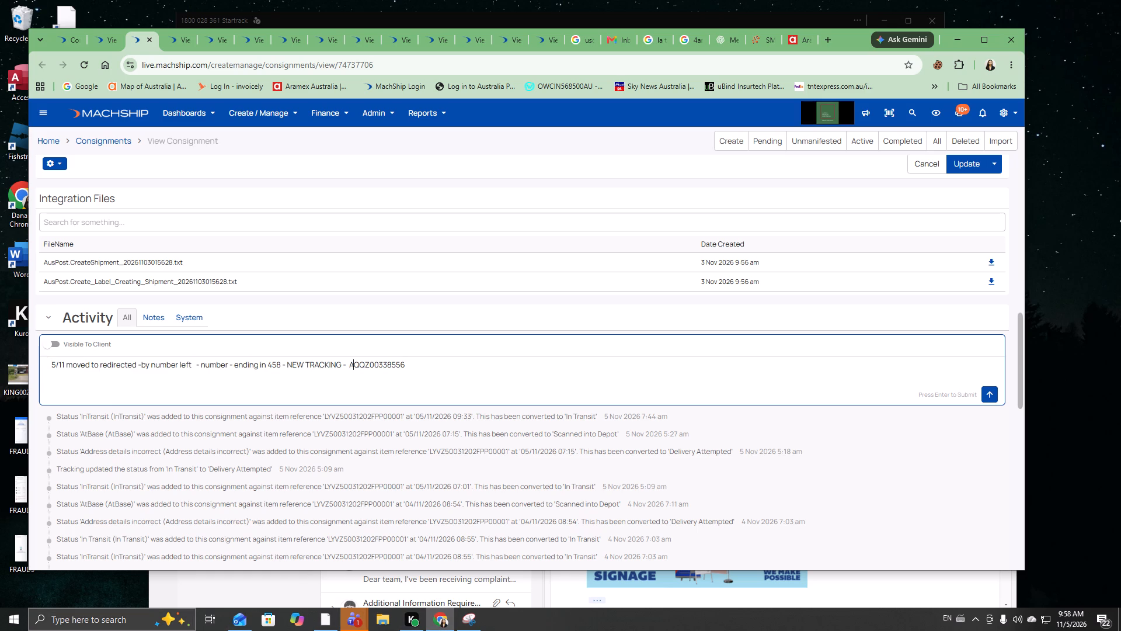
Find and open the Sticky Notes app.
{"action": "left_click", "coordinate": [10, 622]}
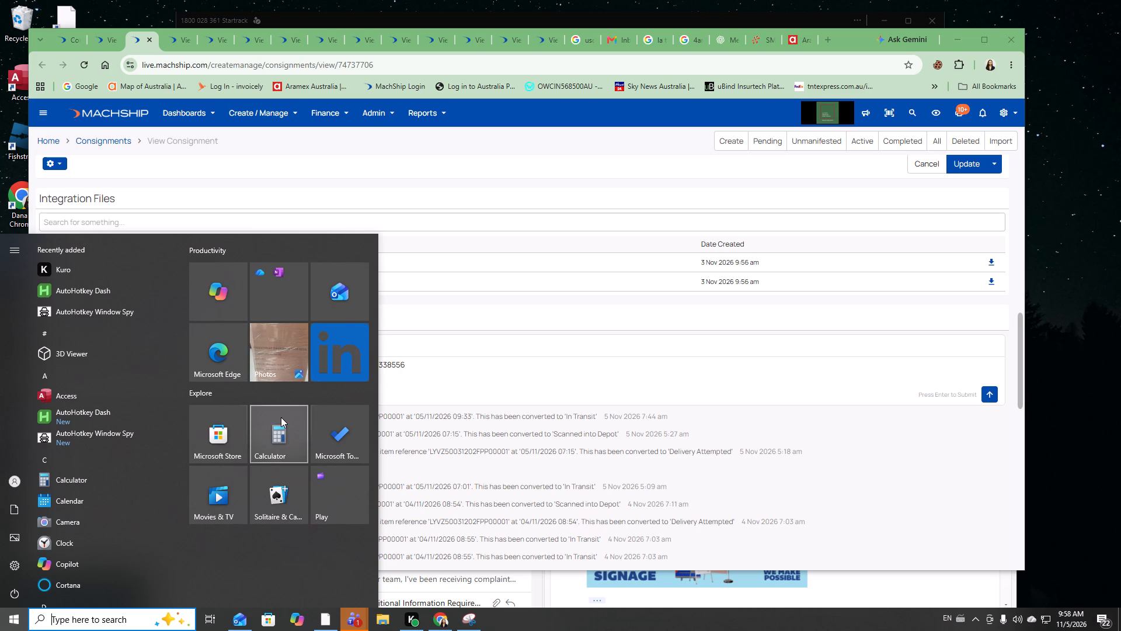
{"action": "scroll", "coordinate": [281, 417], "scroll_direction": "up", "scroll_amount": 4}
{"action": "scroll", "coordinate": [281, 417], "scroll_direction": "down", "scroll_amount": 6}
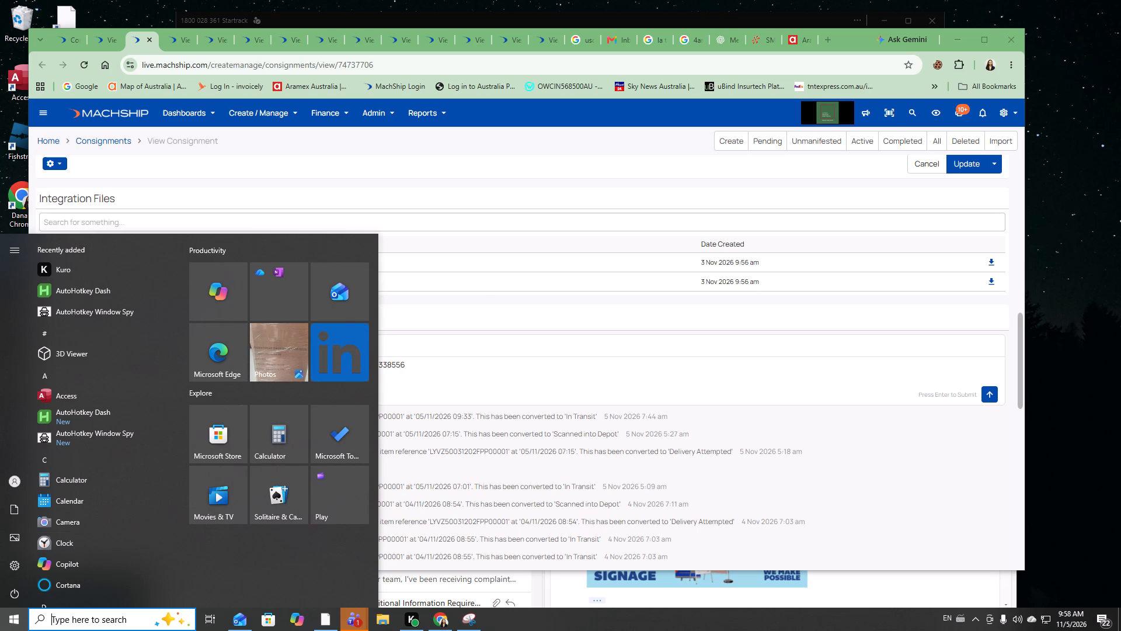
{"action": "left_click", "coordinate": [82, 626]}
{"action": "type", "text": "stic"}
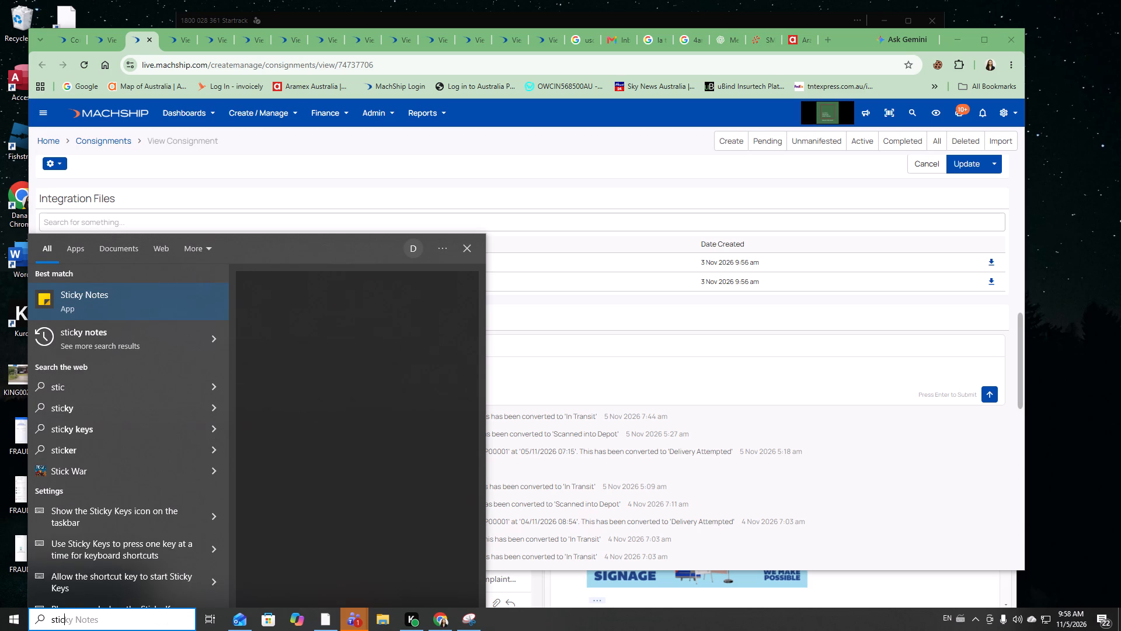
{"action": "left_click", "coordinate": [100, 306]}
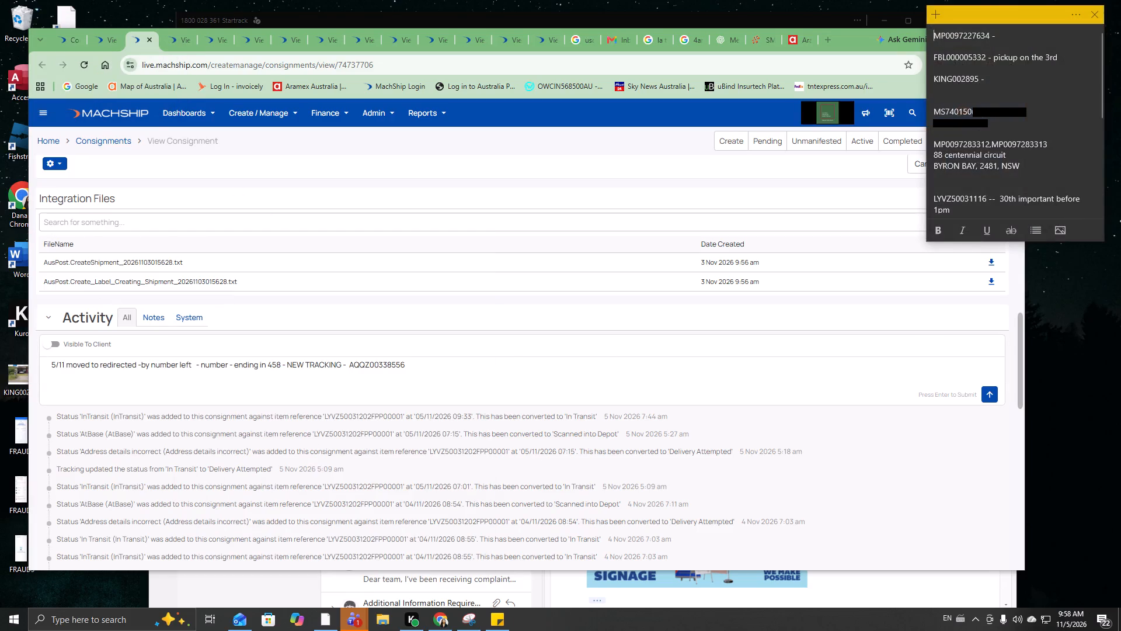
{"action": "scroll", "coordinate": [509, 384], "scroll_direction": "up", "scroll_amount": 20}
{"action": "scroll", "coordinate": [509, 384], "scroll_direction": "up", "scroll_amount": 9}
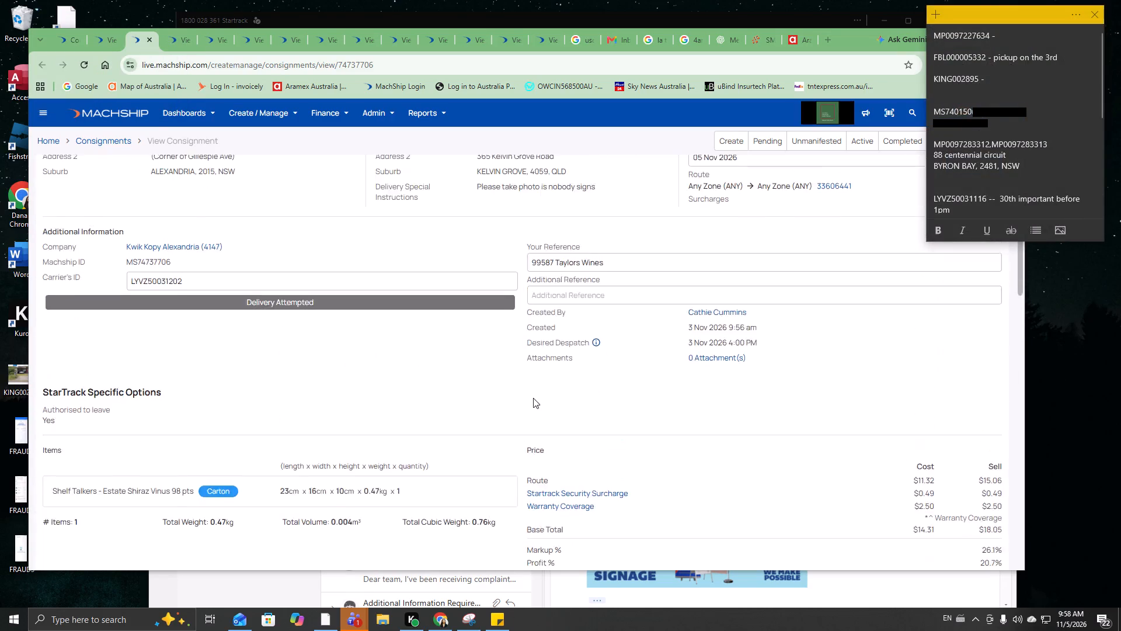
{"action": "scroll", "coordinate": [533, 398], "scroll_direction": "up", "scroll_amount": 3}
{"action": "left_click_drag", "start_coordinate": [570, 304], "coordinate": [469, 309]}
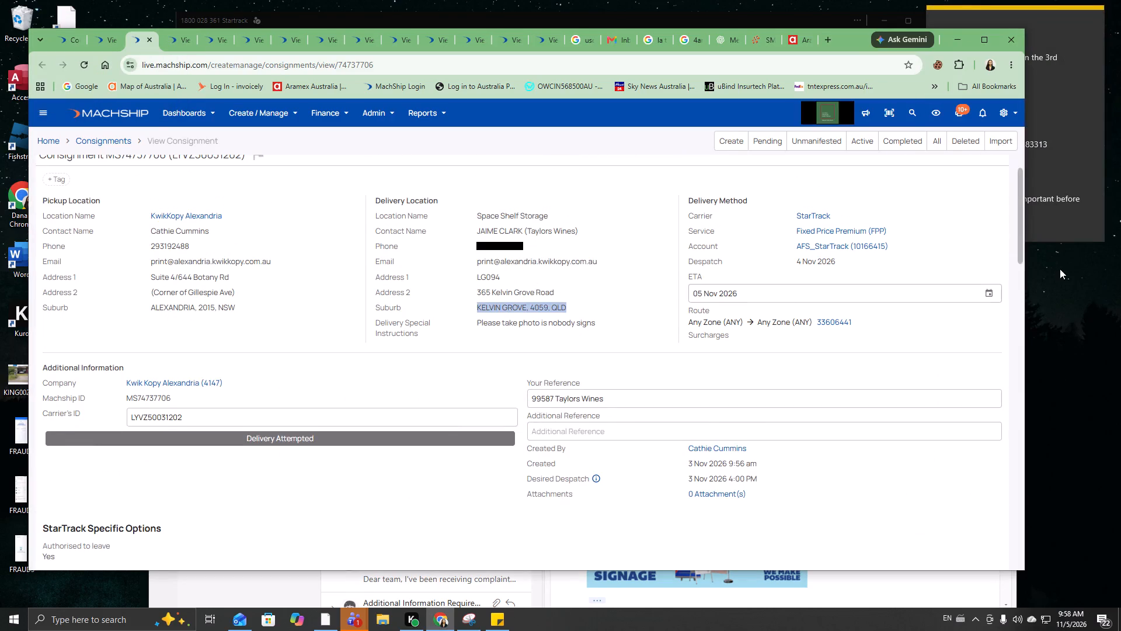
{"action": "left_click", "coordinate": [1014, 17]}
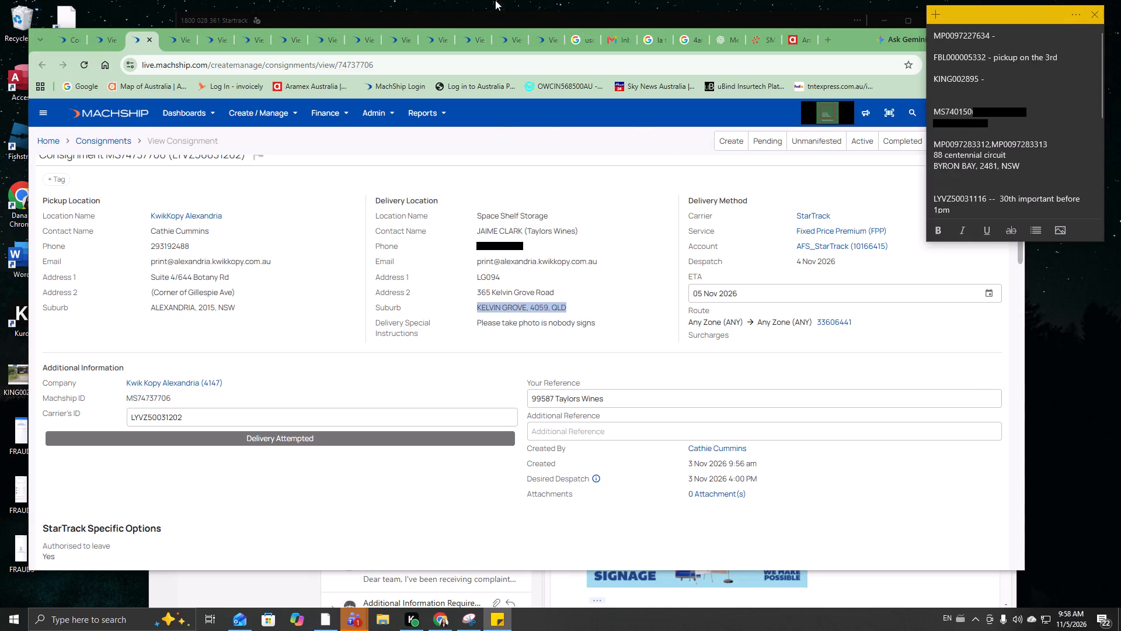
{"action": "left_click", "coordinate": [109, 43]}
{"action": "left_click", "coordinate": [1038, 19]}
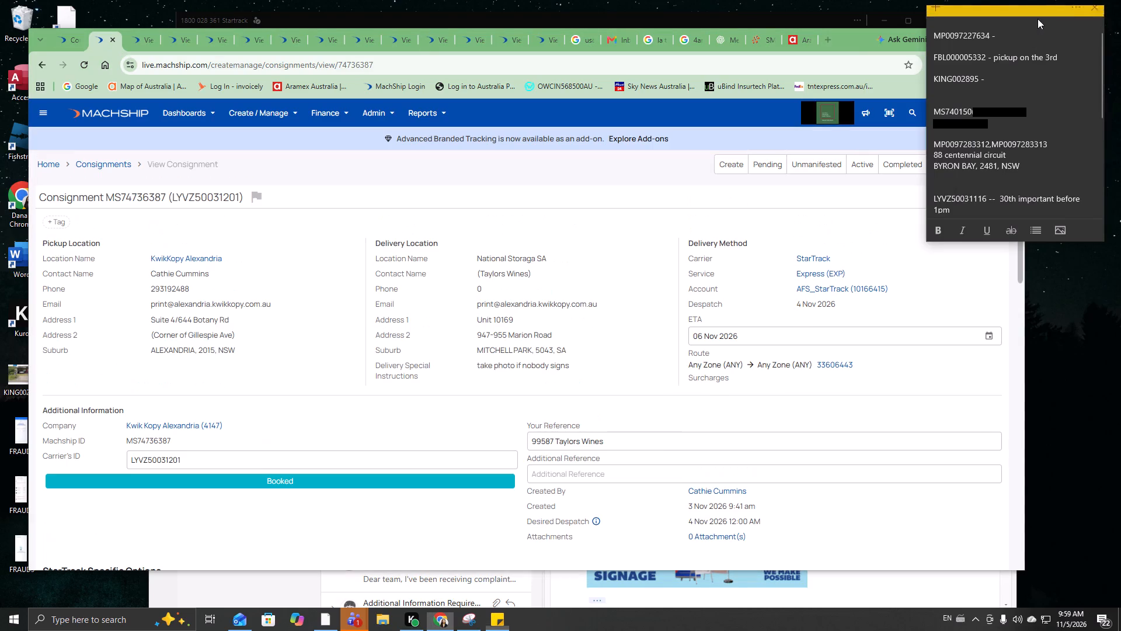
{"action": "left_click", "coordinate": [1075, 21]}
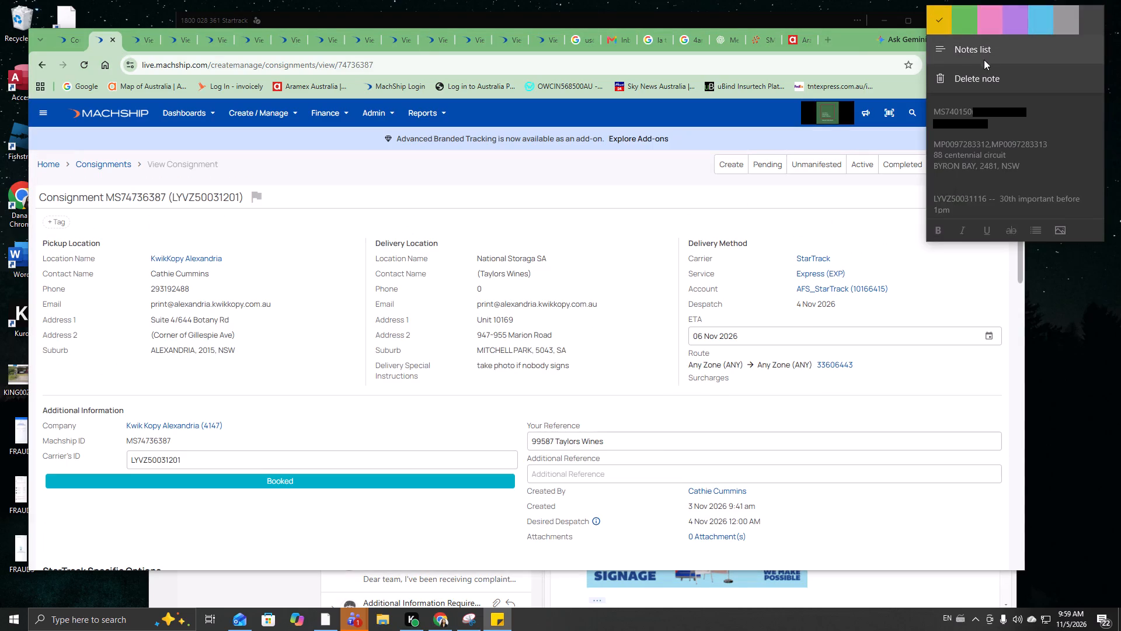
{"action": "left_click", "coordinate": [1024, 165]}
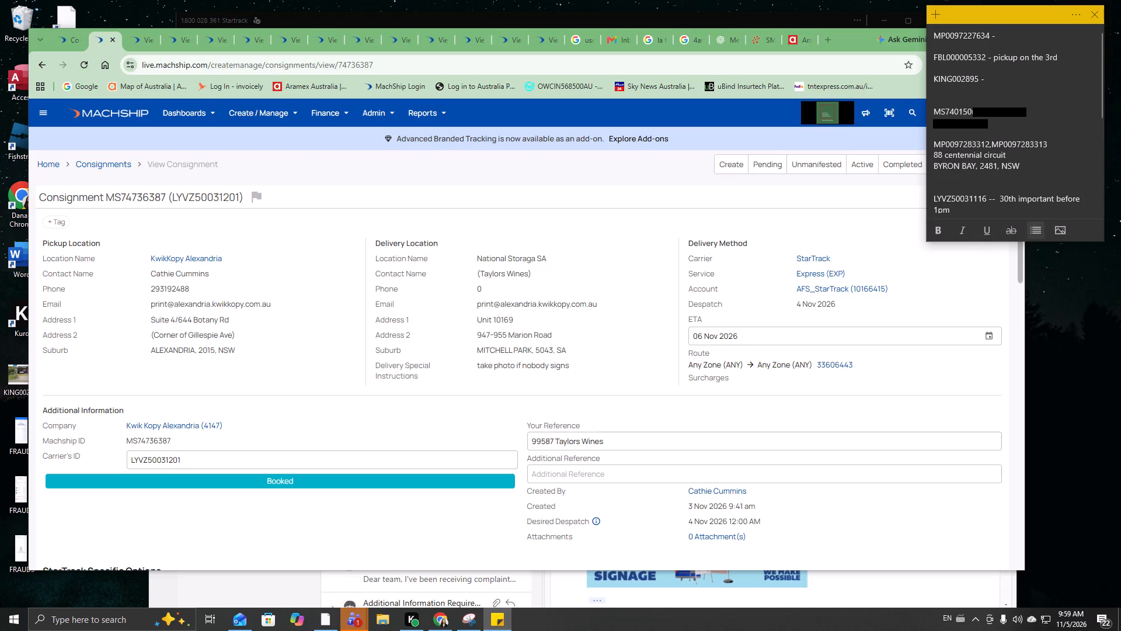
Look through the open sticky note and open the "RTS | Redirect with or without new tracking" note from the notes list.
{"action": "left_click_drag", "start_coordinate": [977, 15], "coordinate": [981, 77]}
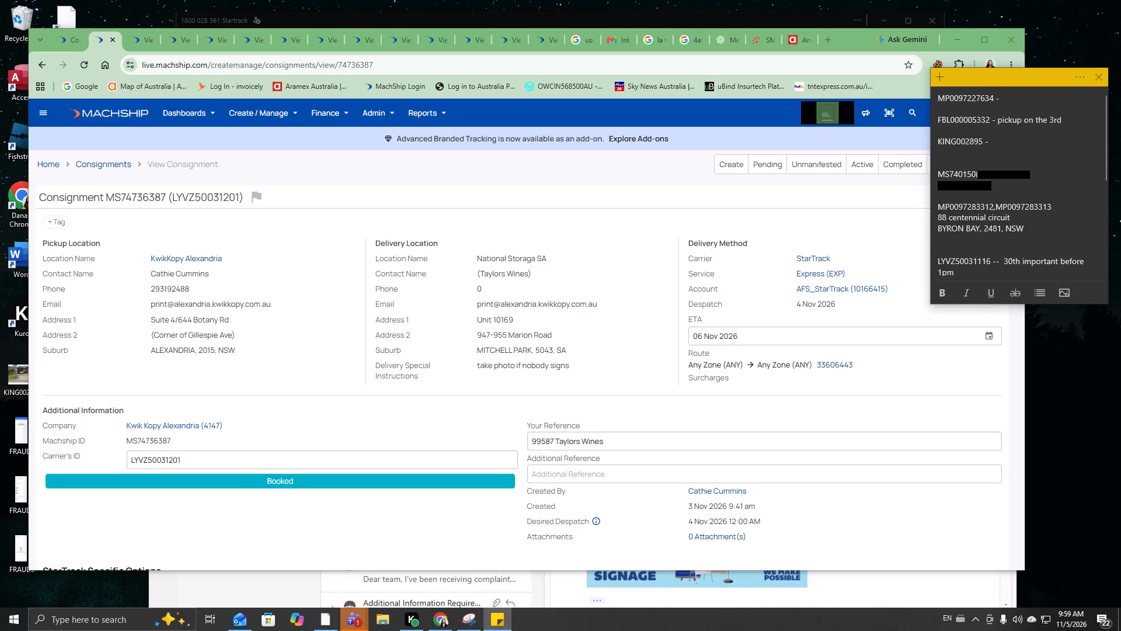
{"action": "scroll", "coordinate": [1019, 239], "scroll_direction": "down", "scroll_amount": 8}
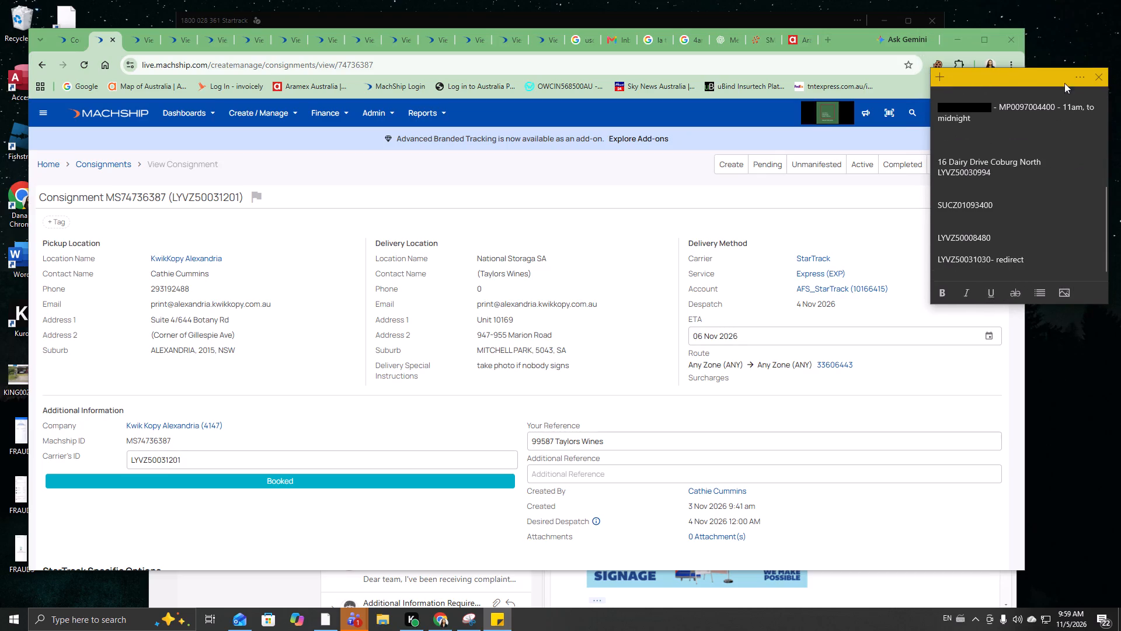
{"action": "left_click", "coordinate": [1075, 78]}
{"action": "left_click", "coordinate": [972, 116]}
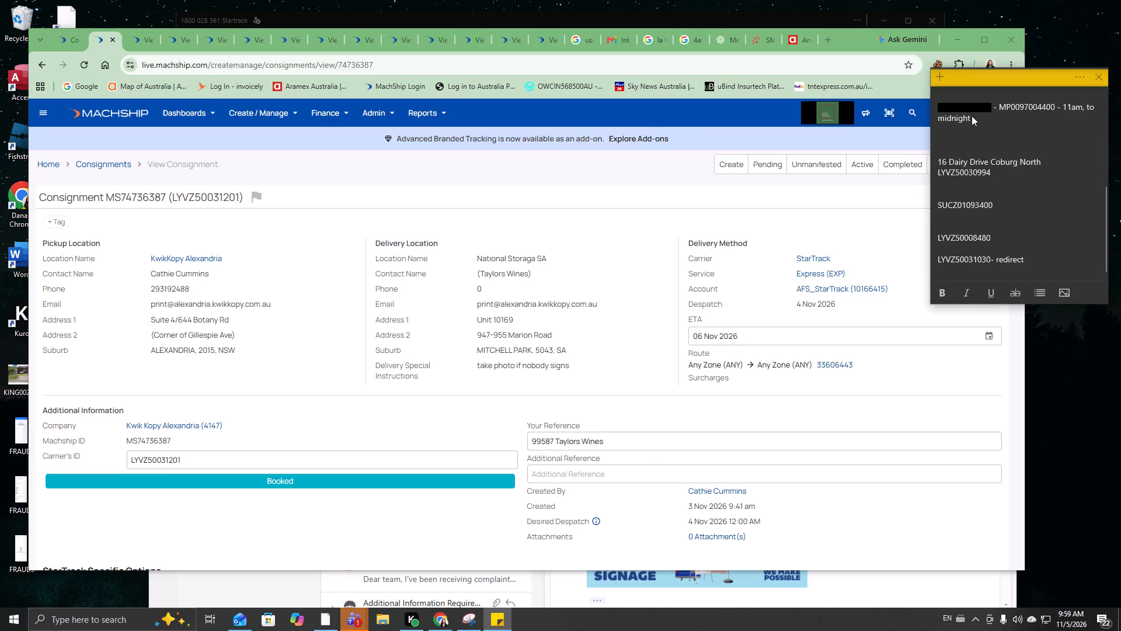
{"action": "left_click", "coordinate": [593, 315]}
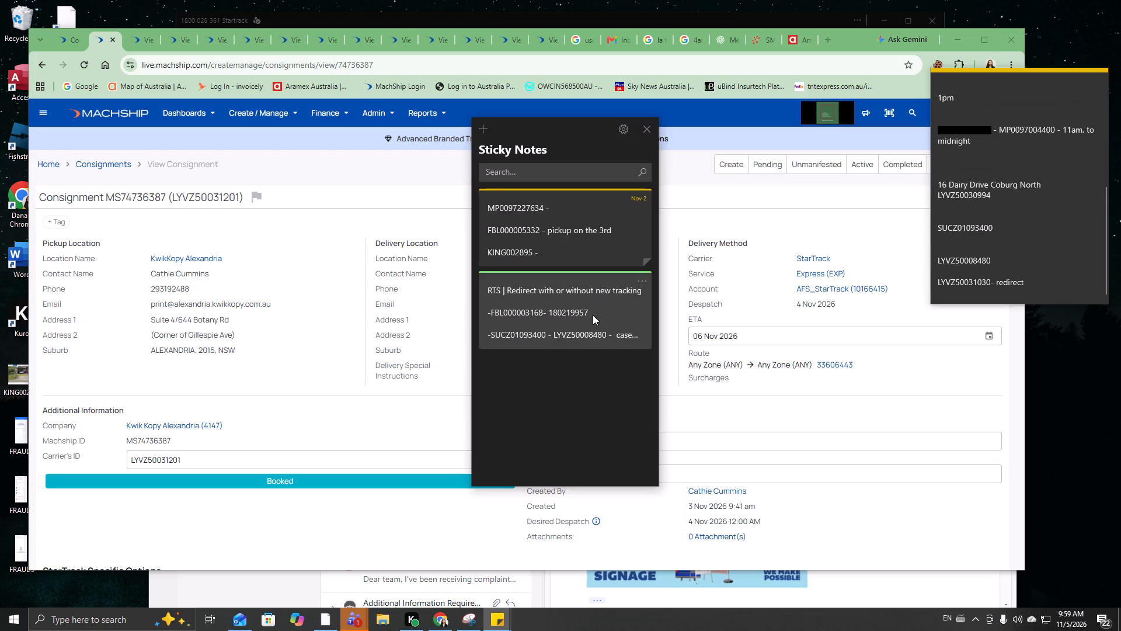
{"action": "triple_click", "coordinate": [593, 315]}
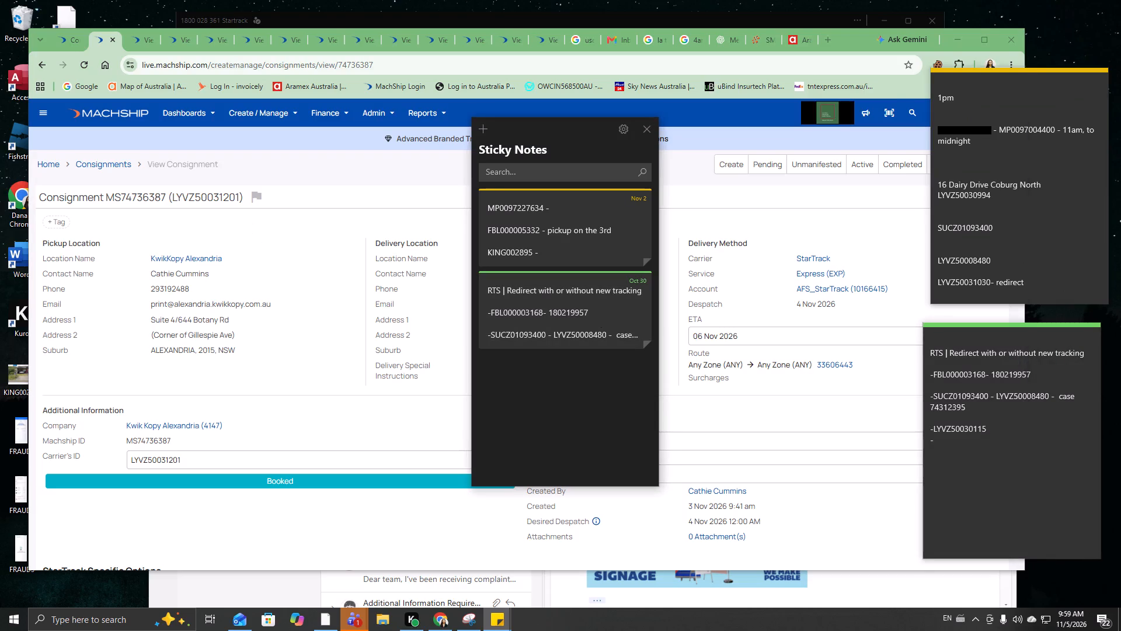
{"action": "double_click", "coordinate": [201, 195]}
{"action": "key", "text": "ctrl+c"}
{"action": "left_click", "coordinate": [1049, 427]}
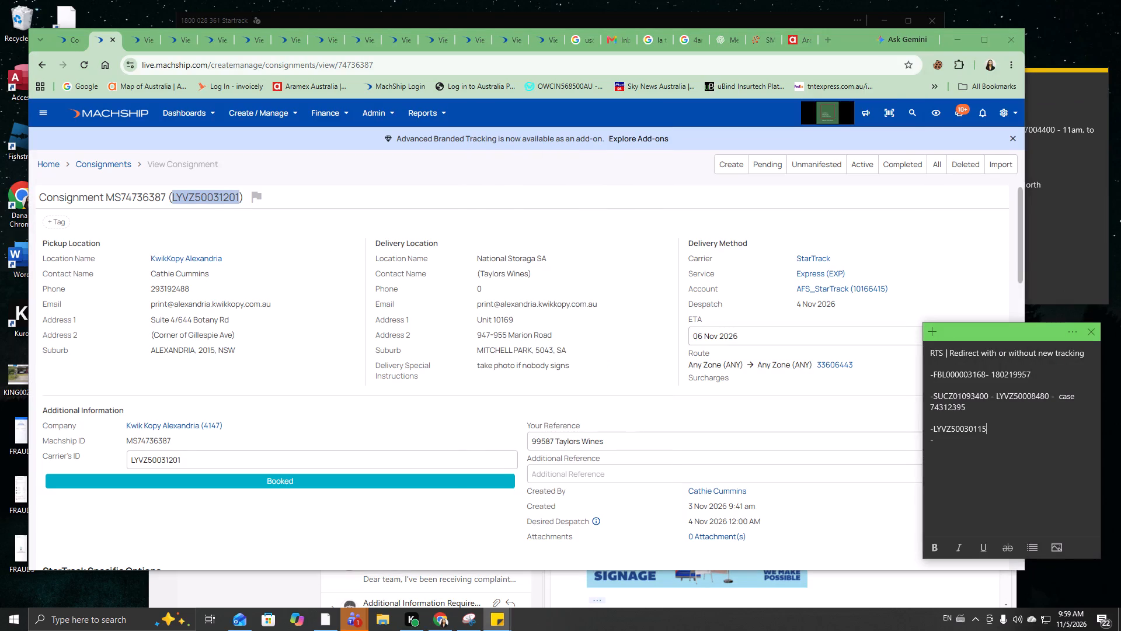
{"action": "key", "text": "Return"}
{"action": "key", "text": "Return"}
{"action": "key", "text": "ctrl+v"}
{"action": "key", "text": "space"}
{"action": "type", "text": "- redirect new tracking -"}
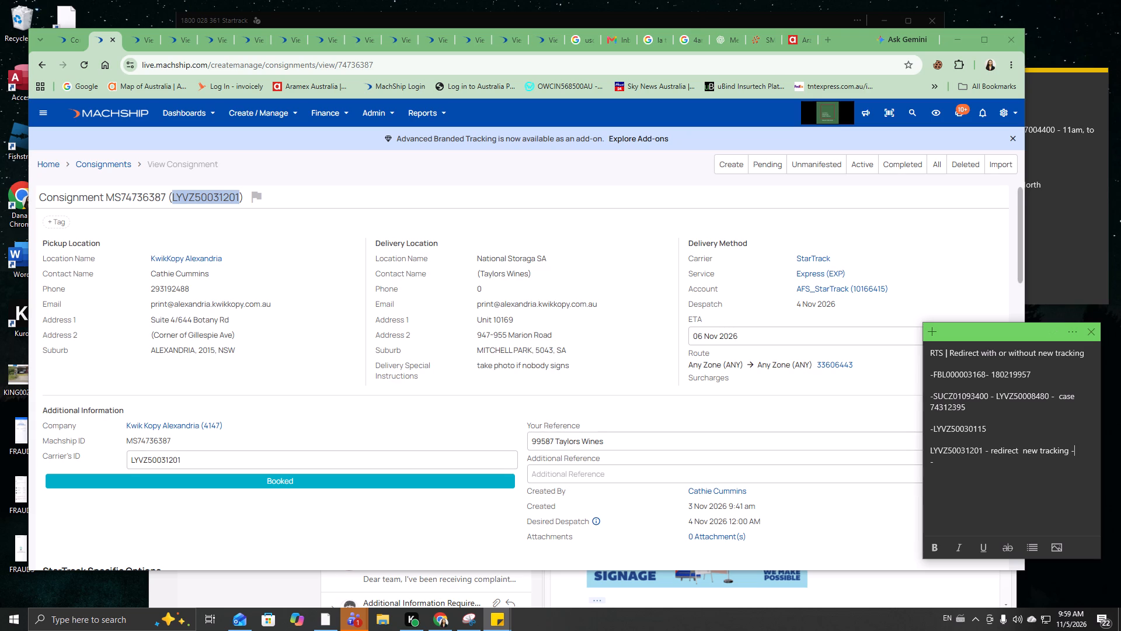
{"action": "scroll", "coordinate": [265, 370], "scroll_direction": "down", "scroll_amount": 19}
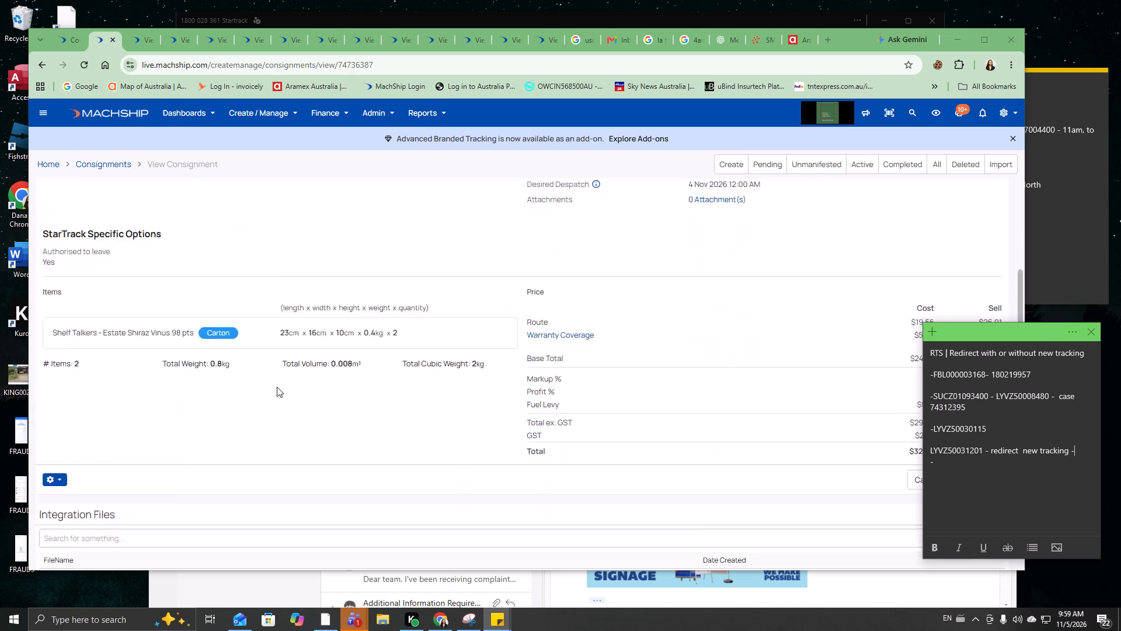
{"action": "scroll", "coordinate": [277, 387], "scroll_direction": "down", "scroll_amount": 19}
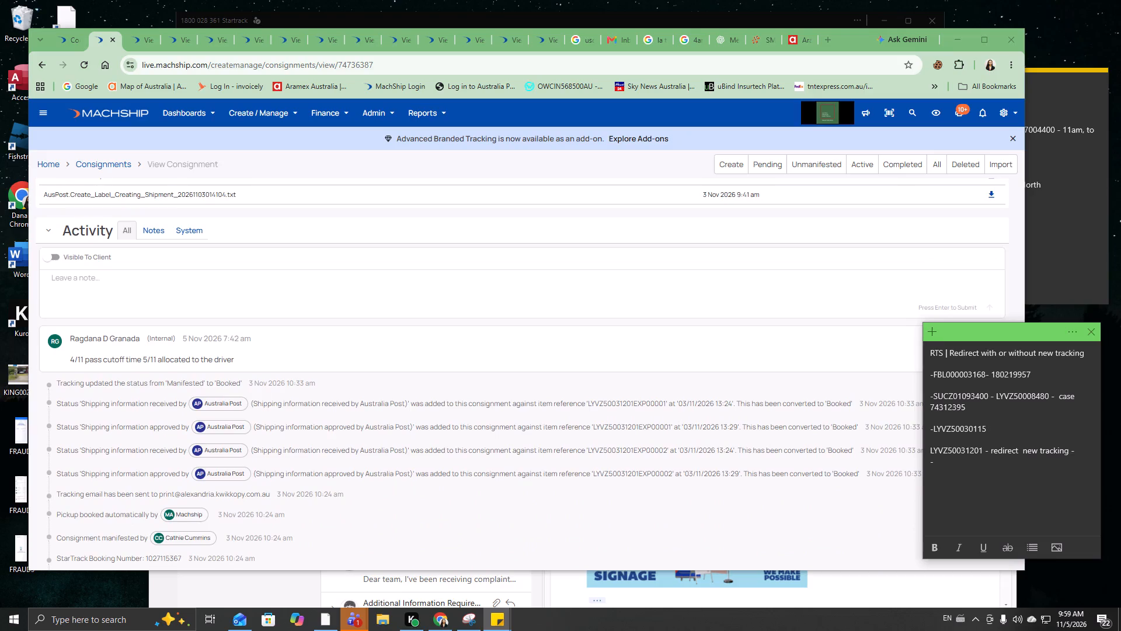
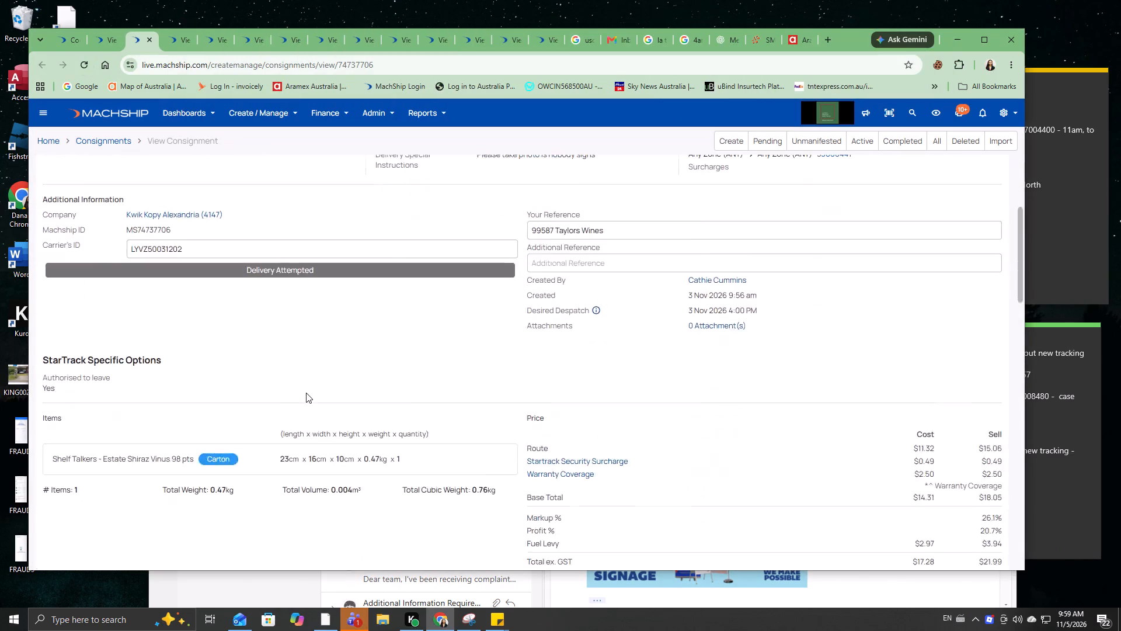
{"action": "scroll", "coordinate": [306, 393], "scroll_direction": "down", "scroll_amount": 20}
{"action": "scroll", "coordinate": [306, 393], "scroll_direction": "down", "scroll_amount": 2}
{"action": "left_click_drag", "start_coordinate": [412, 286], "coordinate": [333, 286]}
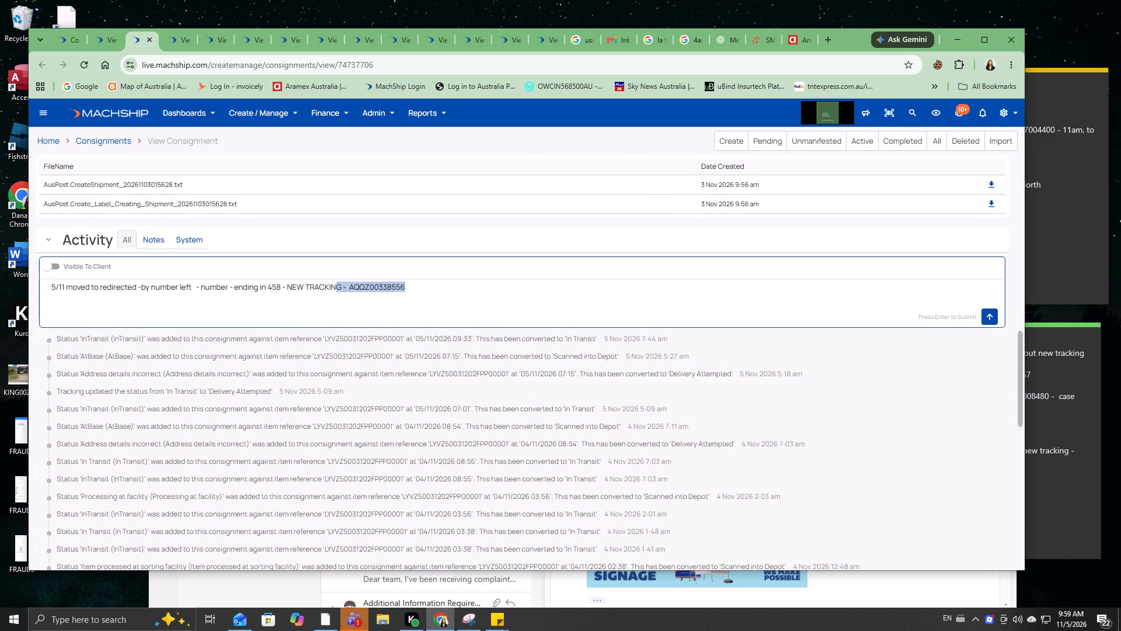
{"action": "left_click_drag", "start_coordinate": [333, 286], "coordinate": [185, 284]}
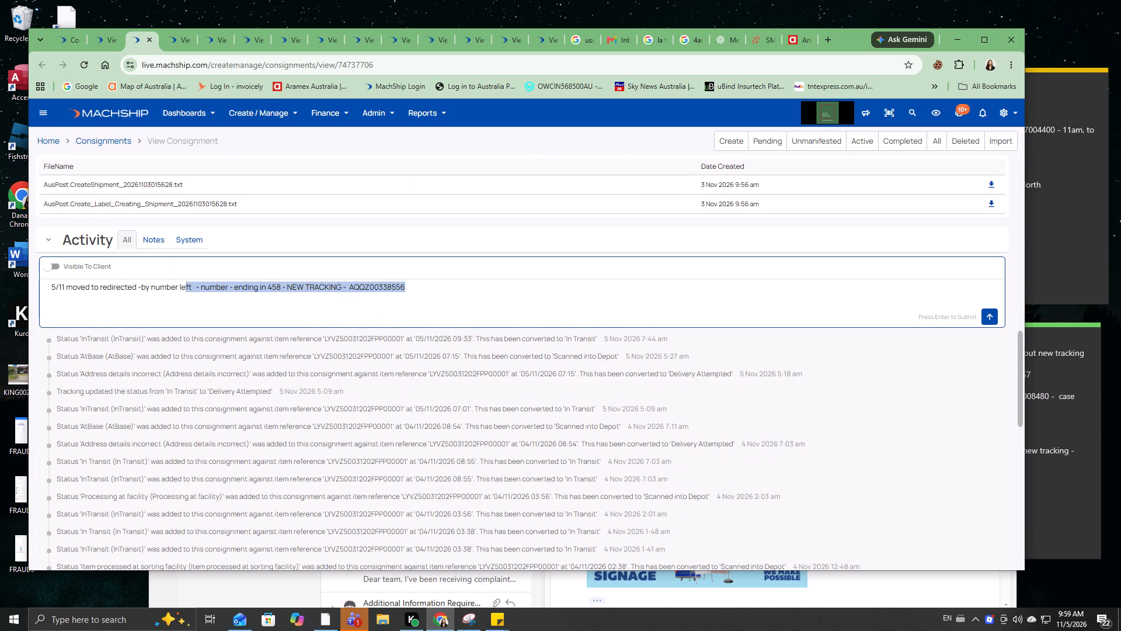
{"action": "left_click_drag", "start_coordinate": [185, 284], "coordinate": [340, 284]}
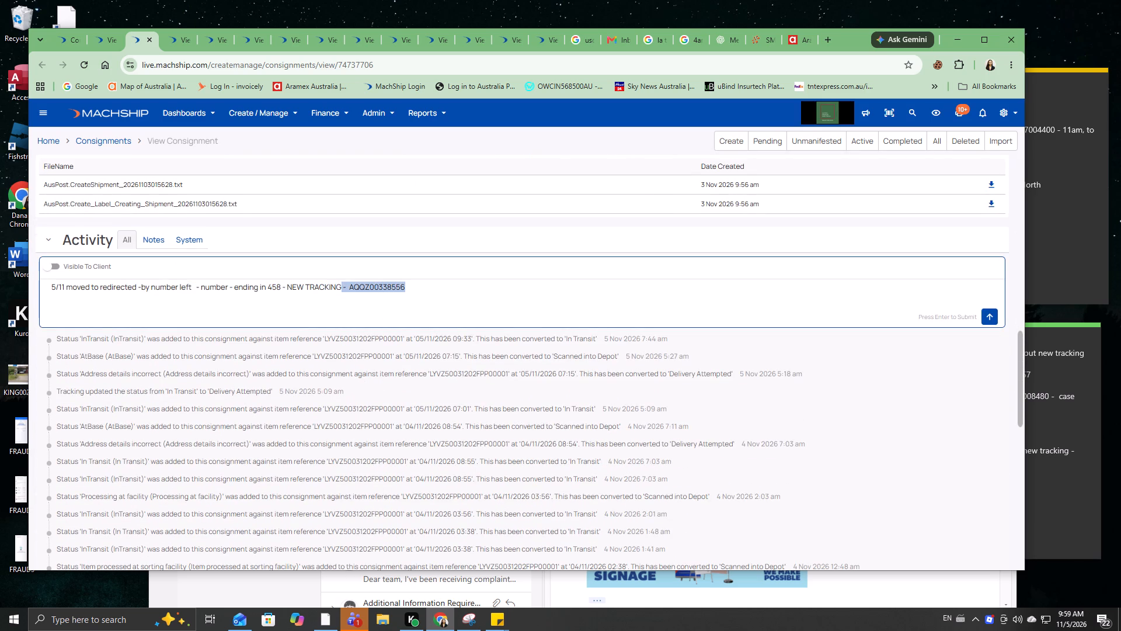
{"action": "left_click_drag", "start_coordinate": [340, 284], "coordinate": [346, 284]}
{"action": "key", "text": "ctrl+c"}
{"action": "left_click", "coordinate": [1089, 466]}
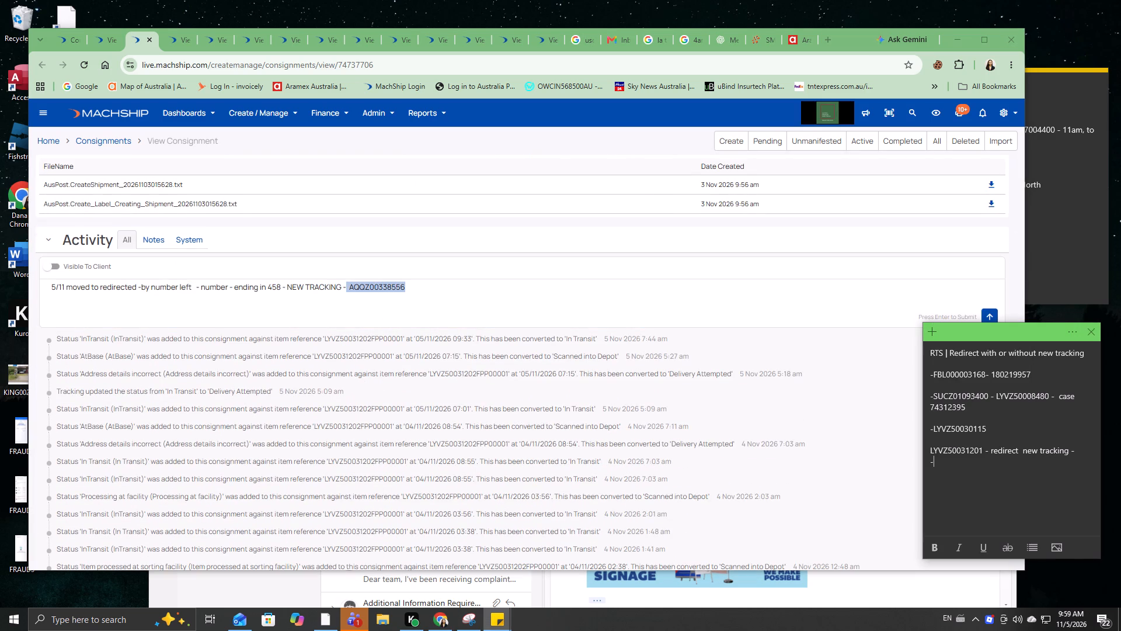
{"action": "left_click", "coordinate": [1085, 453]}
{"action": "key", "text": "space"}
{"action": "key", "text": "ctrl+v"}
{"action": "left_click_drag", "start_coordinate": [939, 471], "coordinate": [924, 473]}
{"action": "key", "text": "BackSpace"}
Return to the MachShip consignment with the draft redirect note and check its consignment number and delivery details.
{"action": "left_click", "coordinate": [514, 310]}
{"action": "scroll", "coordinate": [433, 387], "scroll_direction": "up", "scroll_amount": 1}
{"action": "scroll", "coordinate": [544, 421], "scroll_direction": "up", "scroll_amount": 4}
{"action": "scroll", "coordinate": [534, 433], "scroll_direction": "down", "scroll_amount": 1}
{"action": "scroll", "coordinate": [534, 433], "scroll_direction": "up", "scroll_amount": 3}
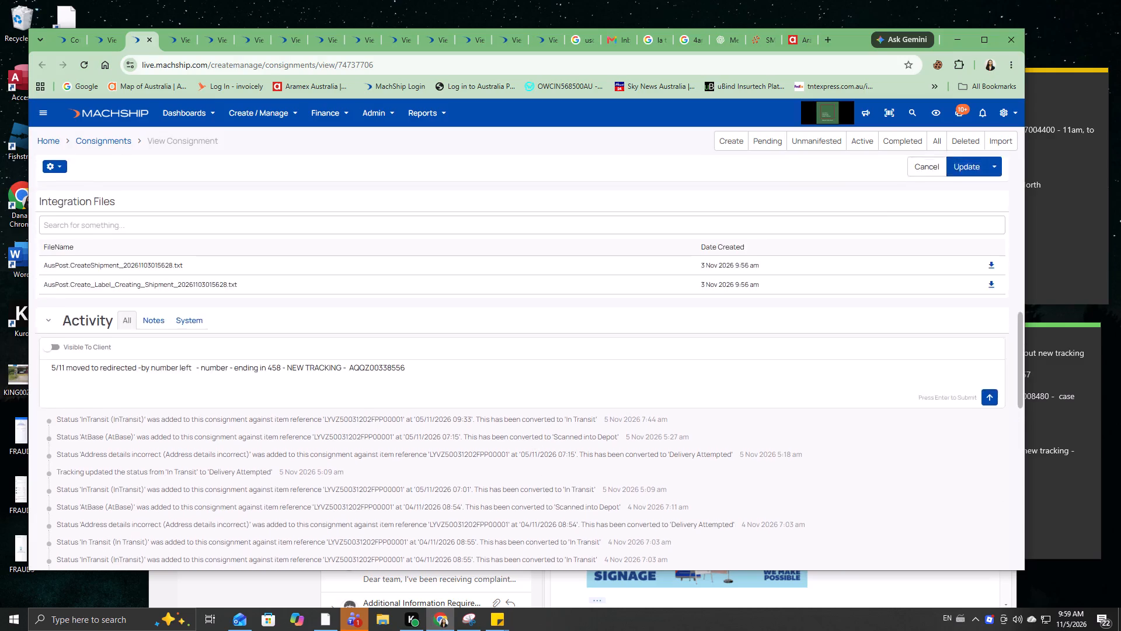
{"action": "scroll", "coordinate": [534, 433], "scroll_direction": "up", "scroll_amount": 20}
{"action": "scroll", "coordinate": [534, 433], "scroll_direction": "up", "scroll_amount": 16}
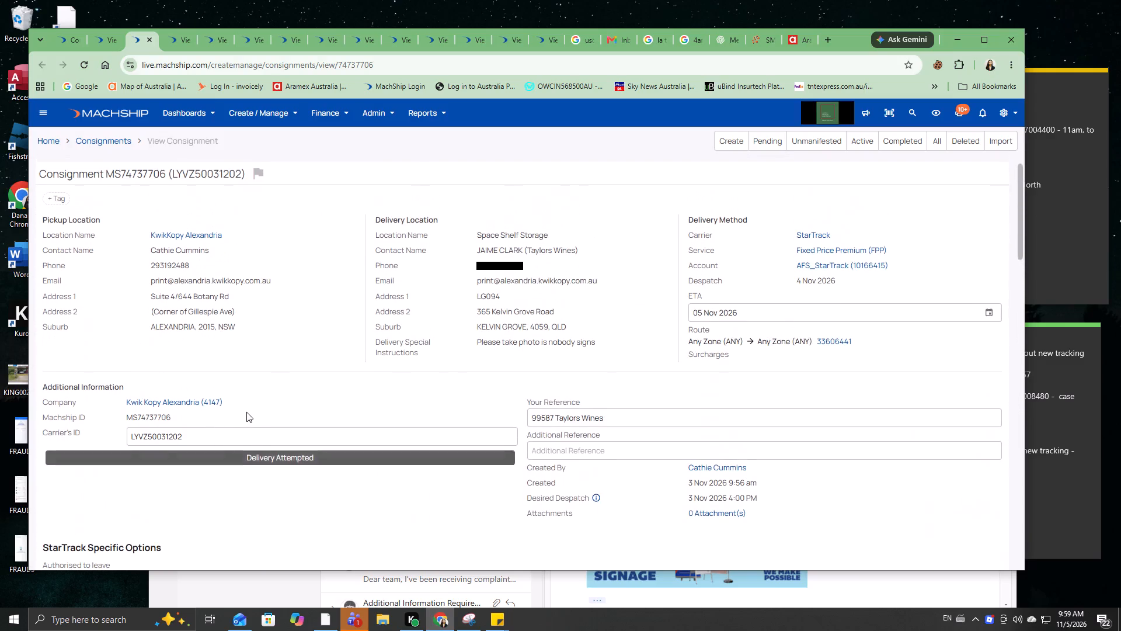
{"action": "scroll", "coordinate": [246, 412], "scroll_direction": "up", "scroll_amount": 6}
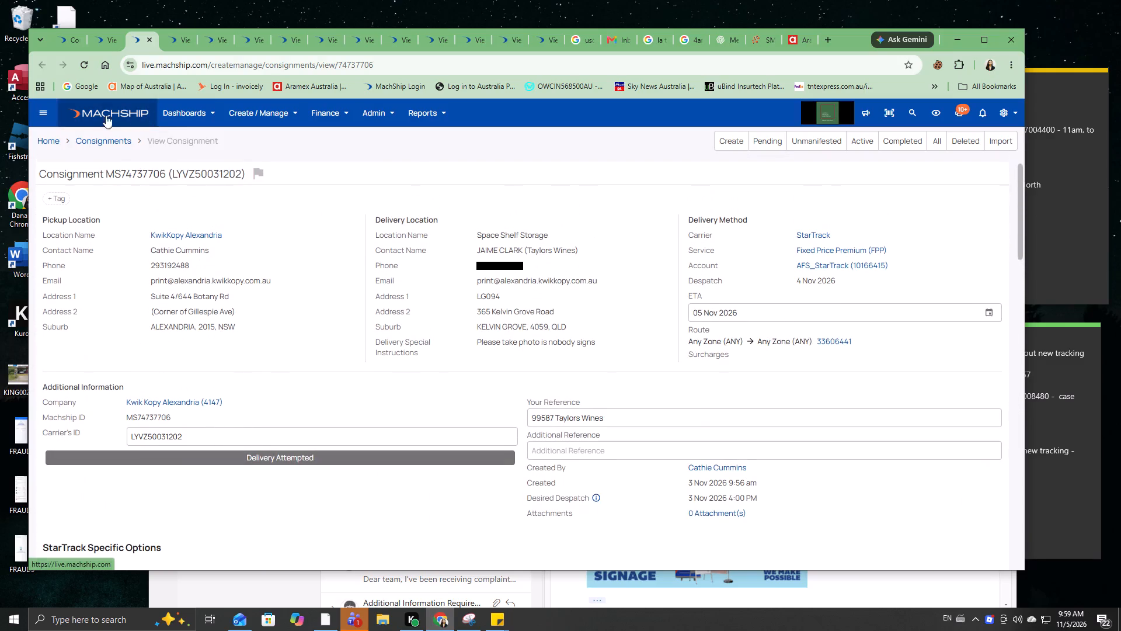
{"action": "left_click", "coordinate": [102, 41]}
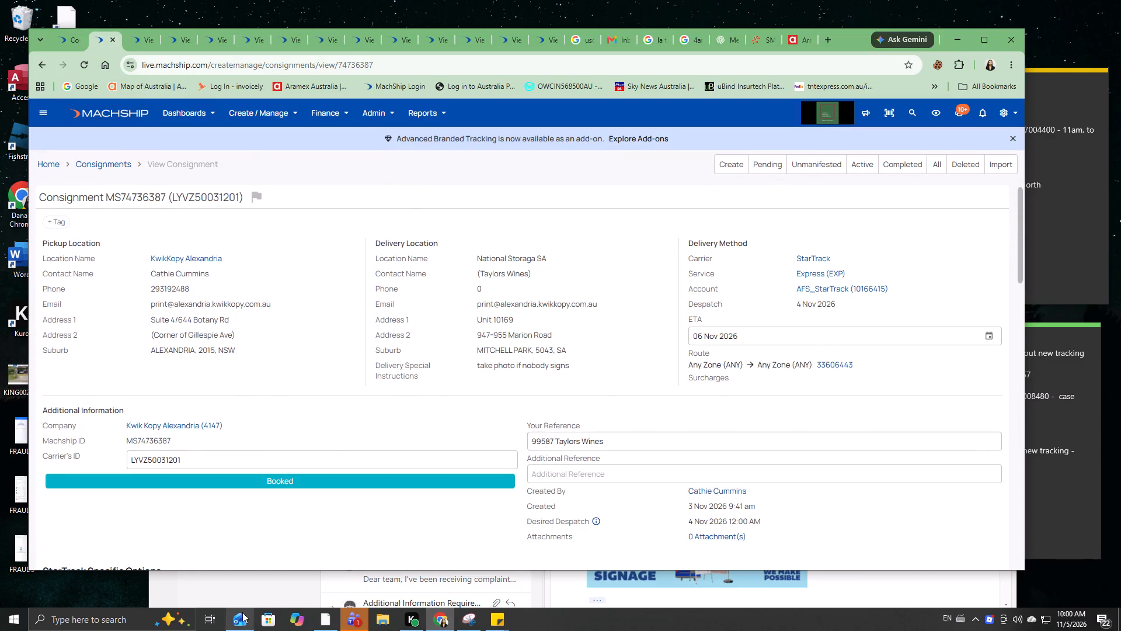
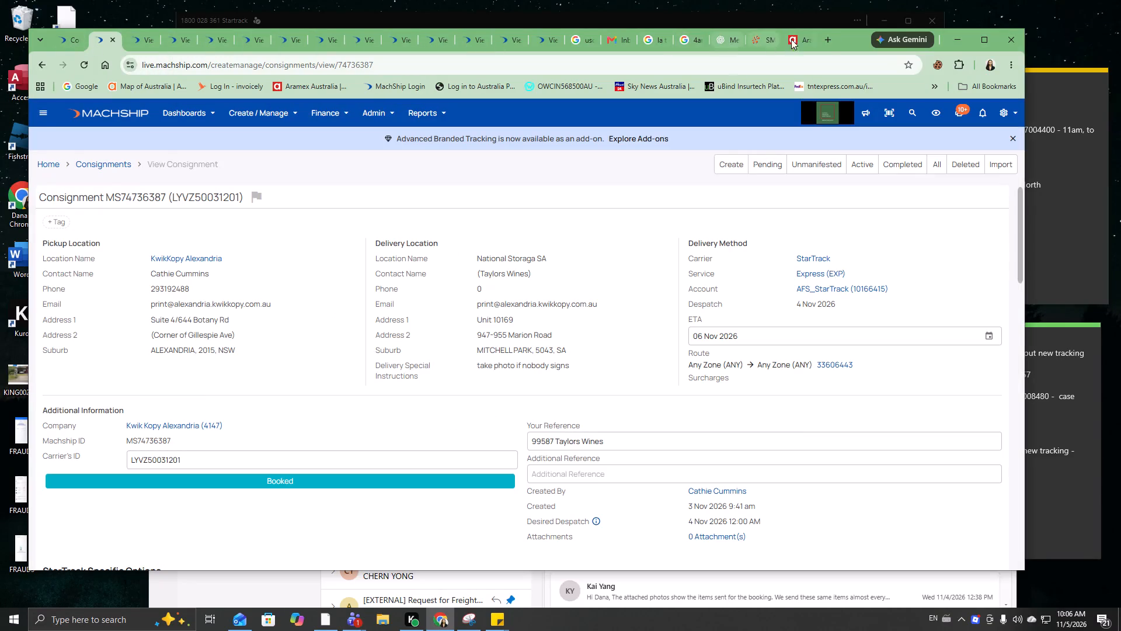
Search Google in a new browser tab for "how do you compute the christmas bonus in australia".
{"action": "left_click", "coordinate": [827, 44]}
{"action": "left_click", "coordinate": [761, 56]}
{"action": "left_click", "coordinate": [757, 64]}
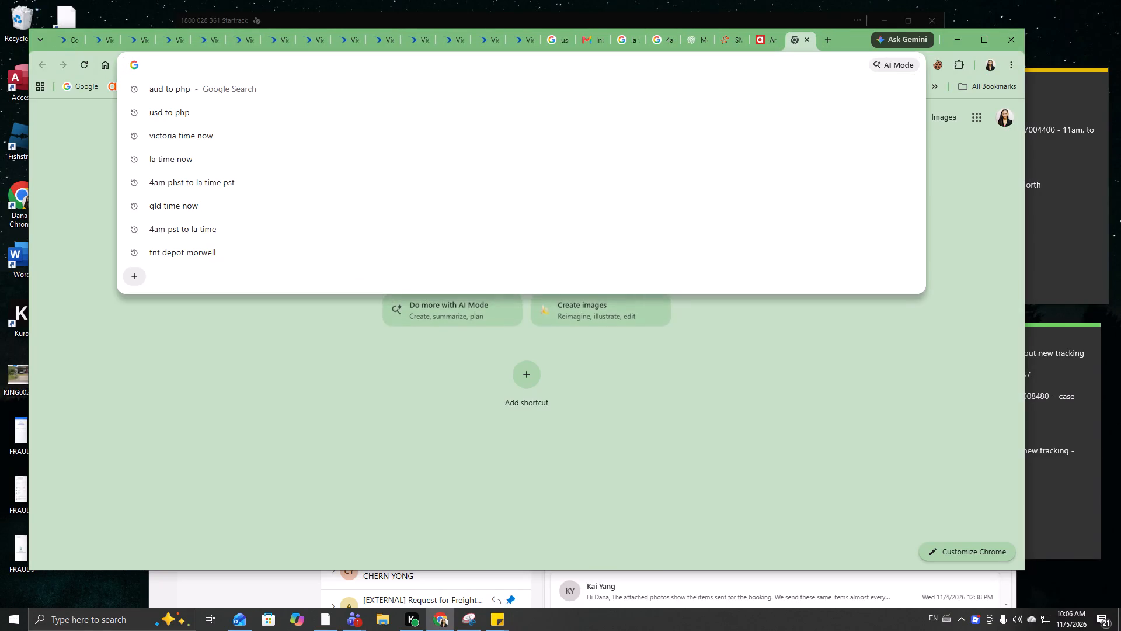
{"action": "type", "text": "how do you compute"}
{"action": "key", "text": "space"}
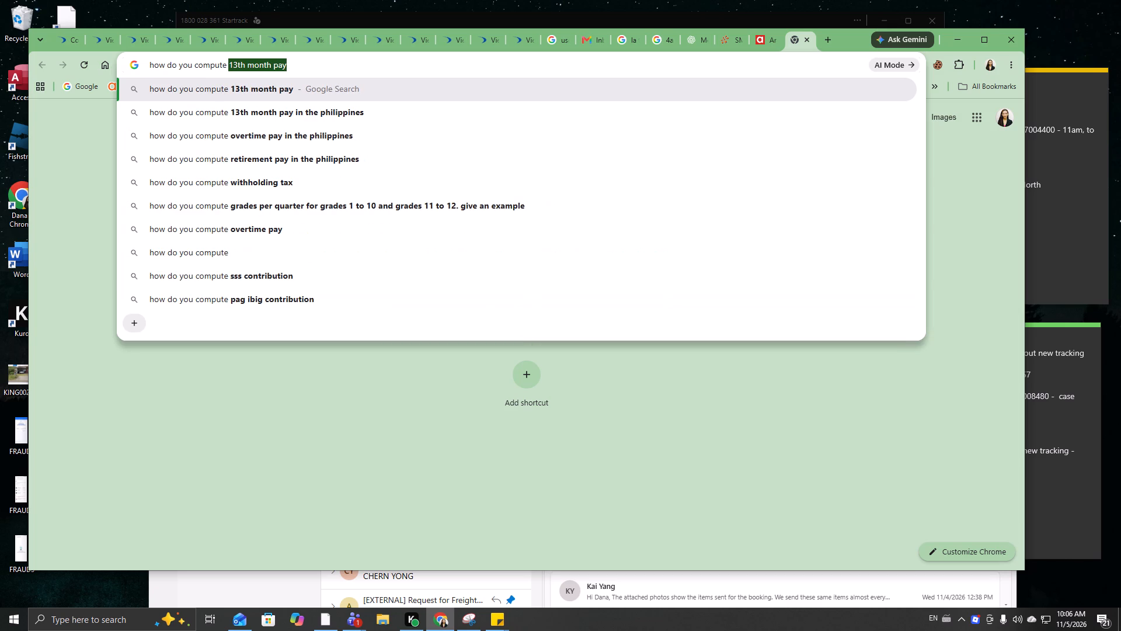
{"action": "type", "text": "the"}
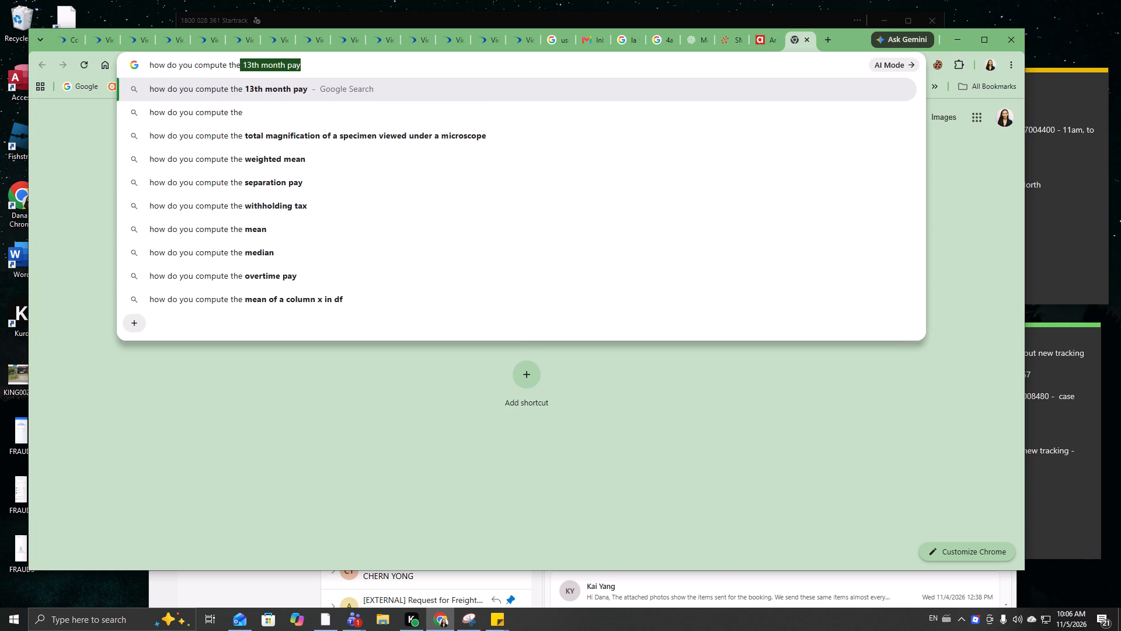
{"action": "key", "text": "space"}
{"action": "key", "text": "BackSpace"}
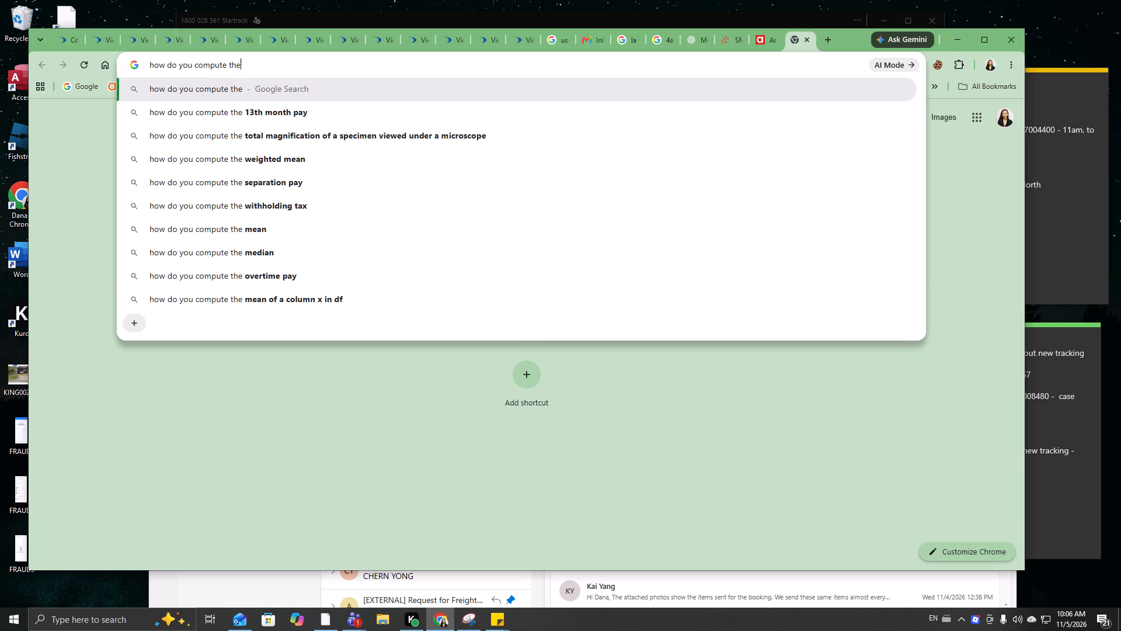
{"action": "key", "text": "space"}
{"action": "type", "text": "christmas bonus ui"}
{"action": "key", "text": "BackSpace"}
{"action": "key", "text": "BackSpace"}
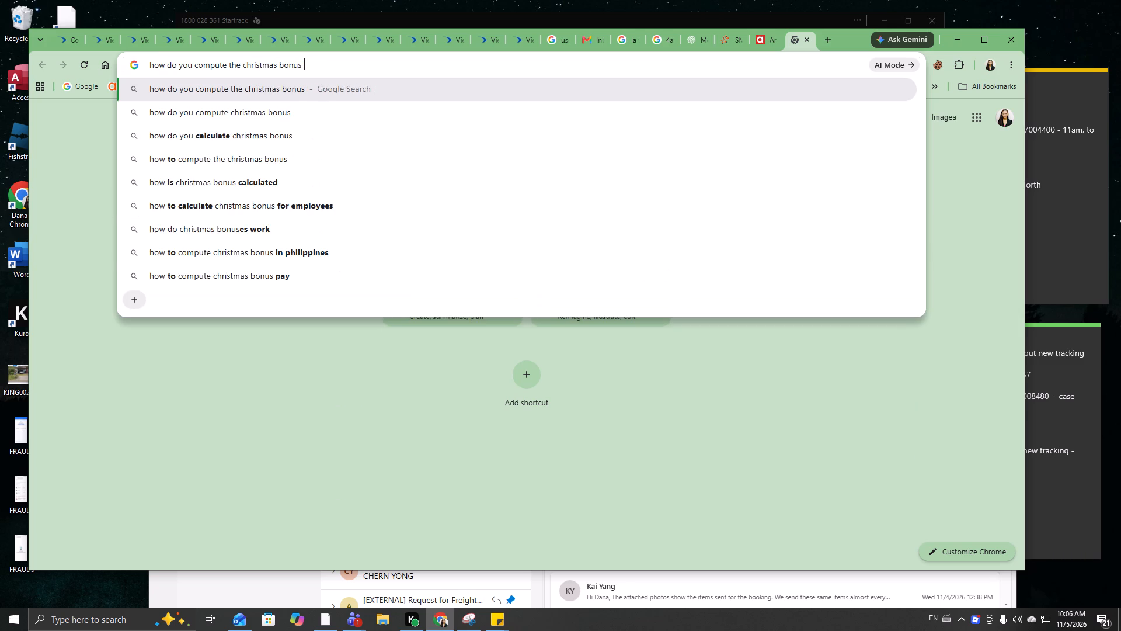
{"action": "type", "text": "in australia"}
{"action": "key", "text": "Return"}
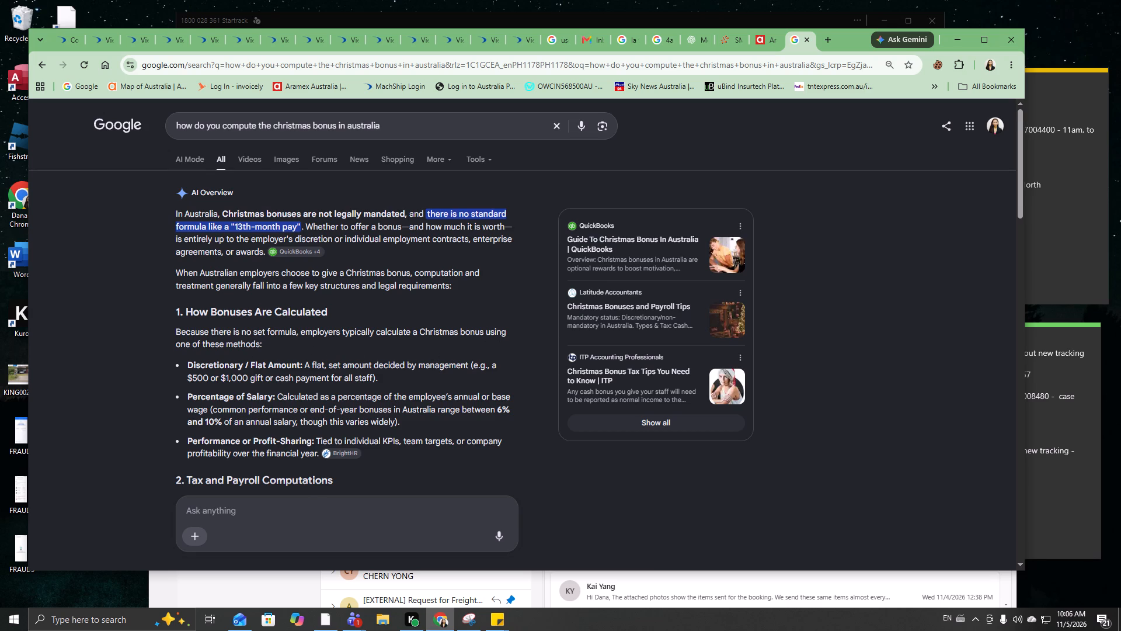
Read the AI Overview on how Australian Christmas bonuses are calculated, taxed and treated as non-cash gifts.
{"action": "scroll", "coordinate": [447, 373], "scroll_direction": "down", "scroll_amount": 1}
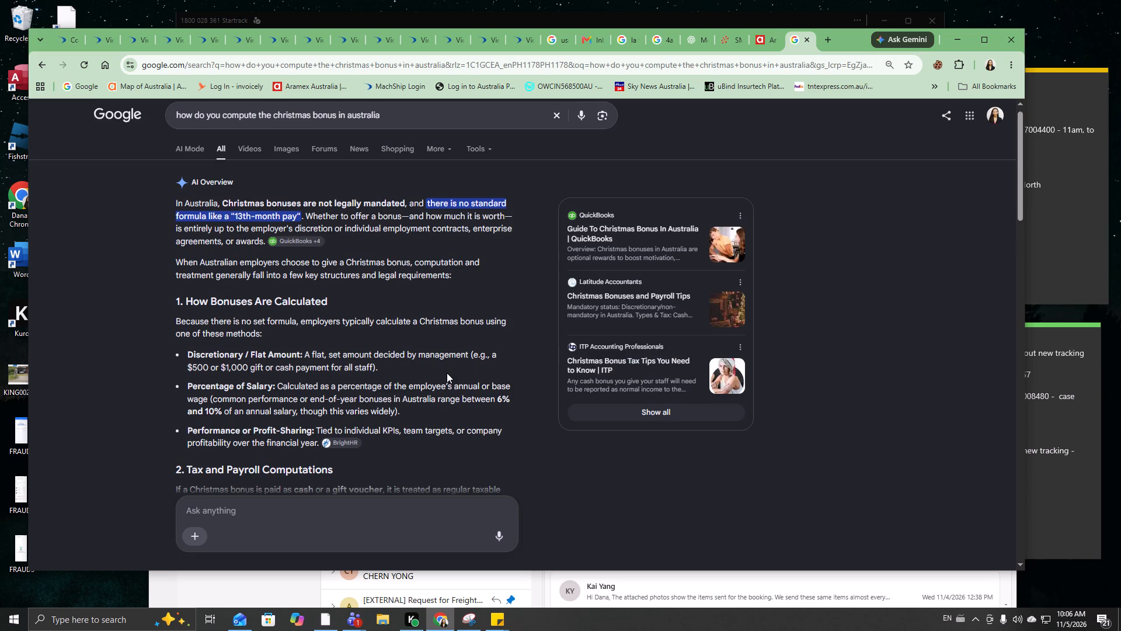
{"action": "scroll", "coordinate": [360, 375], "scroll_direction": "down", "scroll_amount": 1}
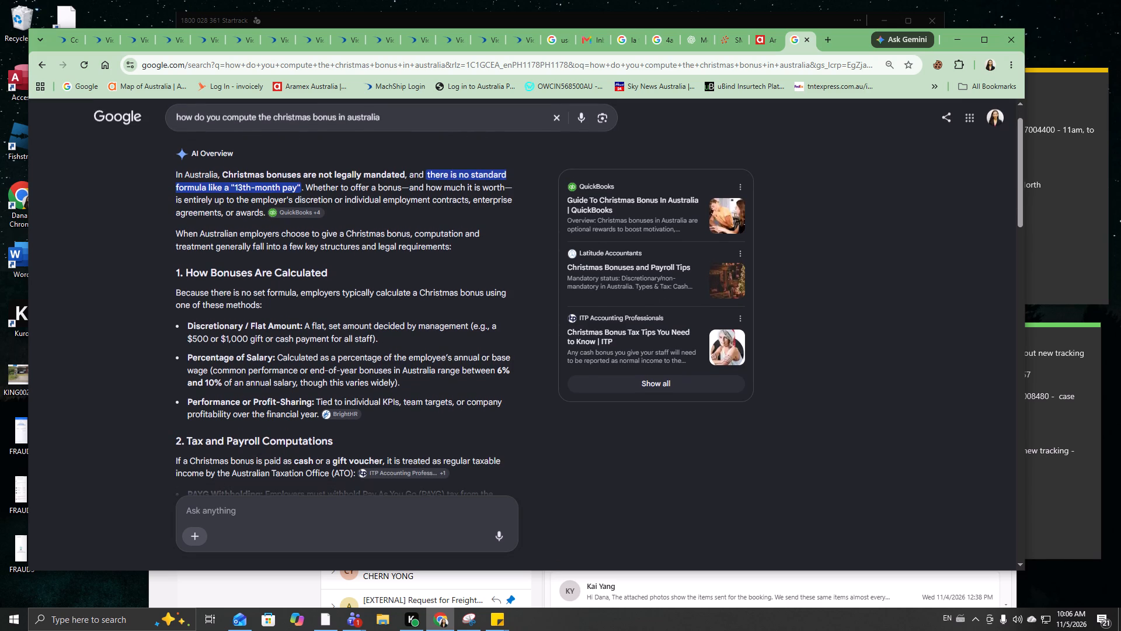
{"action": "scroll", "coordinate": [438, 379], "scroll_direction": "down", "scroll_amount": 2}
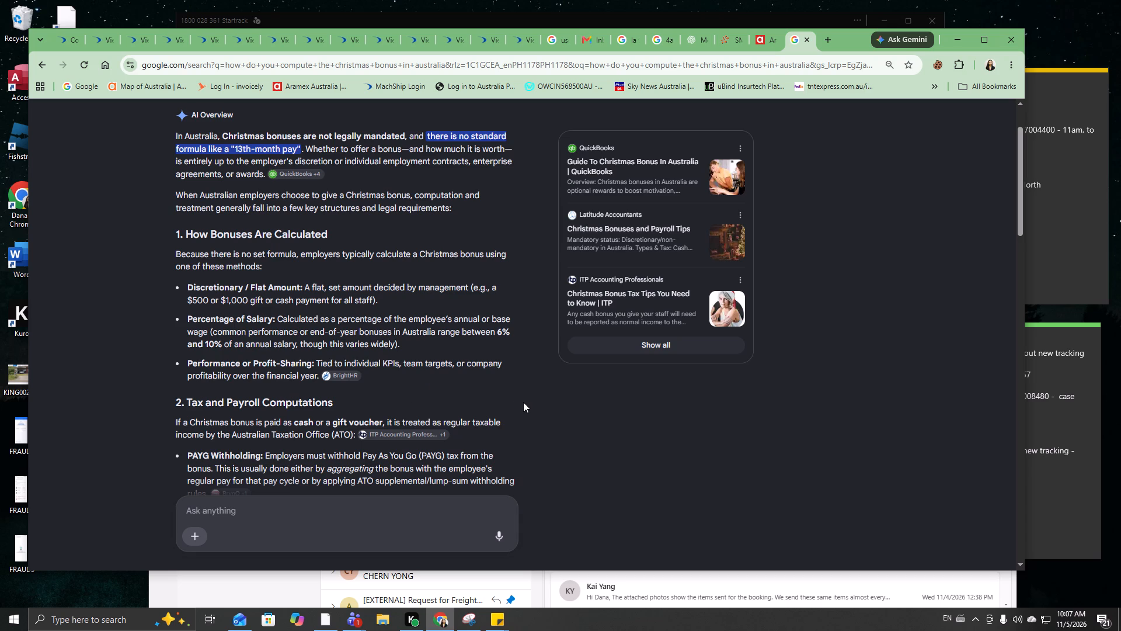
{"action": "scroll", "coordinate": [523, 402], "scroll_direction": "down", "scroll_amount": 2}
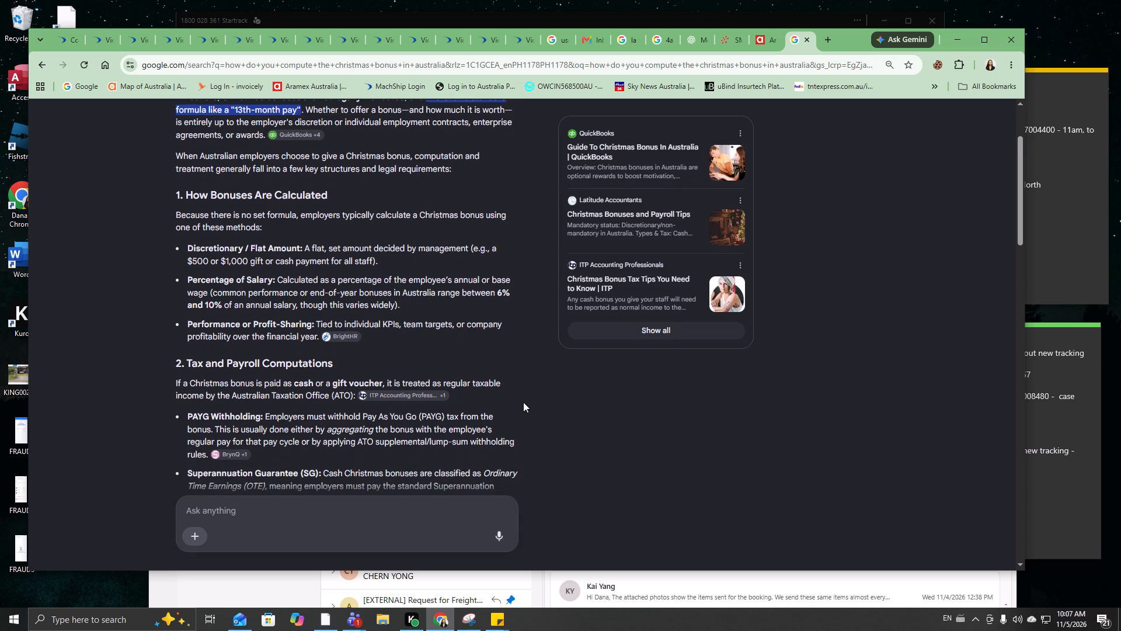
{"action": "scroll", "coordinate": [523, 402], "scroll_direction": "down", "scroll_amount": 12}
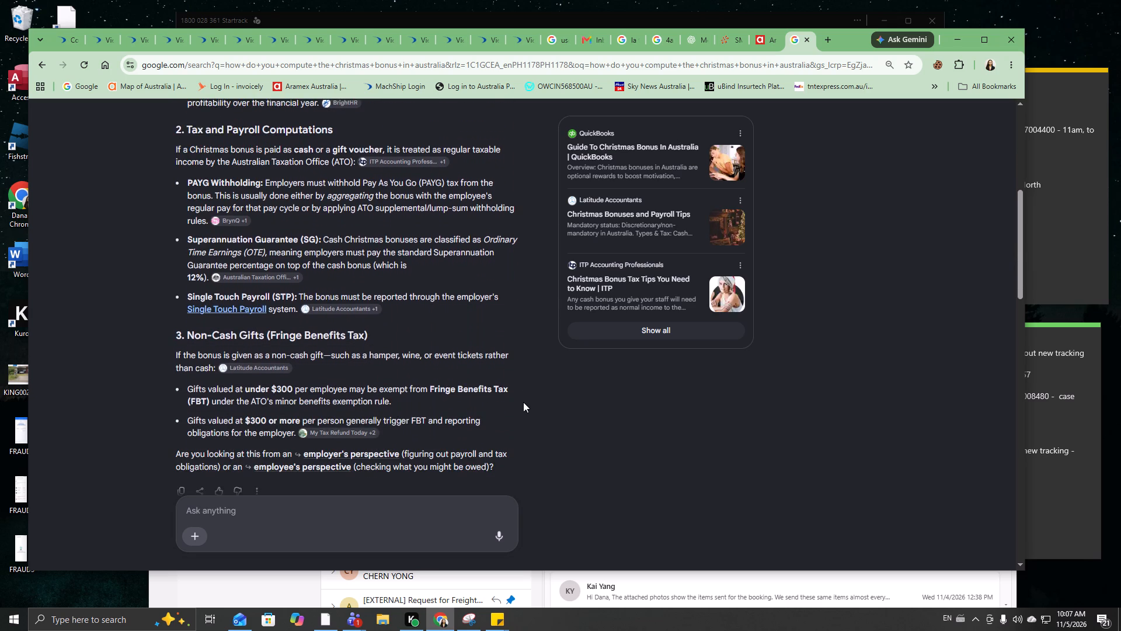
Review the AI Overview again, from the non-cash gift rules back to the opening summary on Australian Christmas bonuses.
{"action": "scroll", "coordinate": [523, 402], "scroll_direction": "down", "scroll_amount": 5}
{"action": "scroll", "coordinate": [521, 404], "scroll_direction": "up", "scroll_amount": 3}
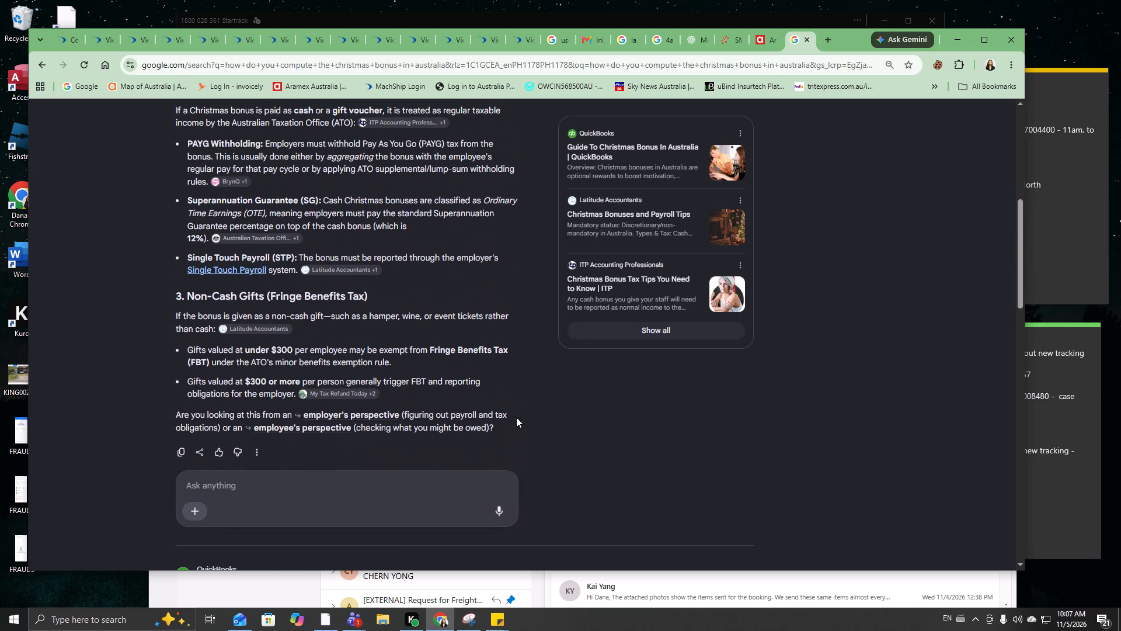
{"action": "scroll", "coordinate": [364, 410], "scroll_direction": "up", "scroll_amount": 3}
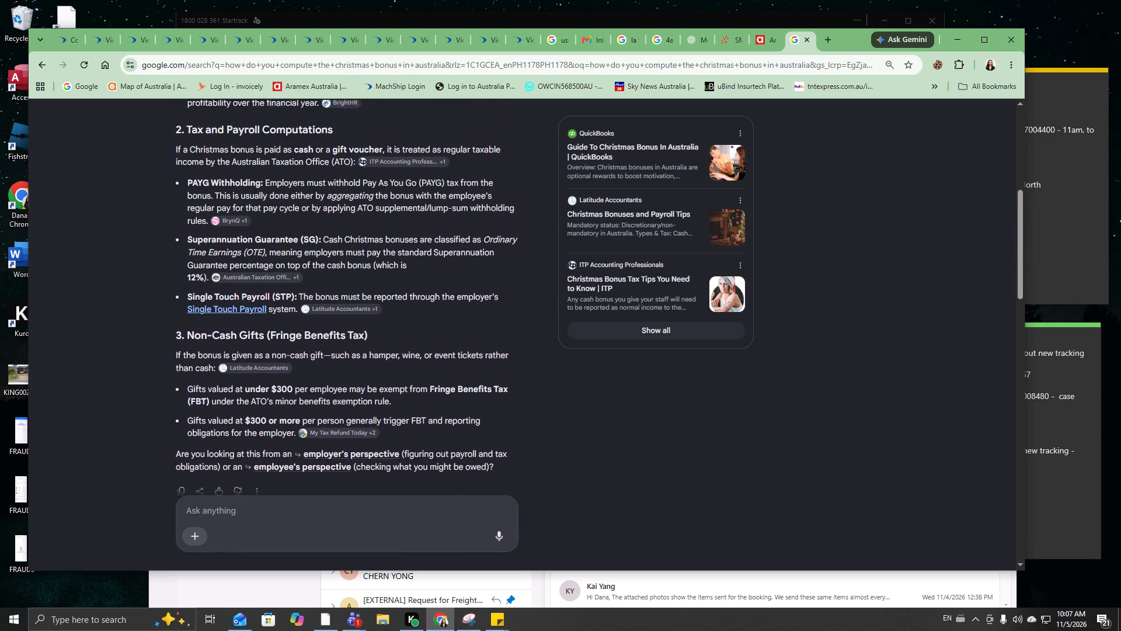
{"action": "scroll", "coordinate": [462, 418], "scroll_direction": "up", "scroll_amount": 14}
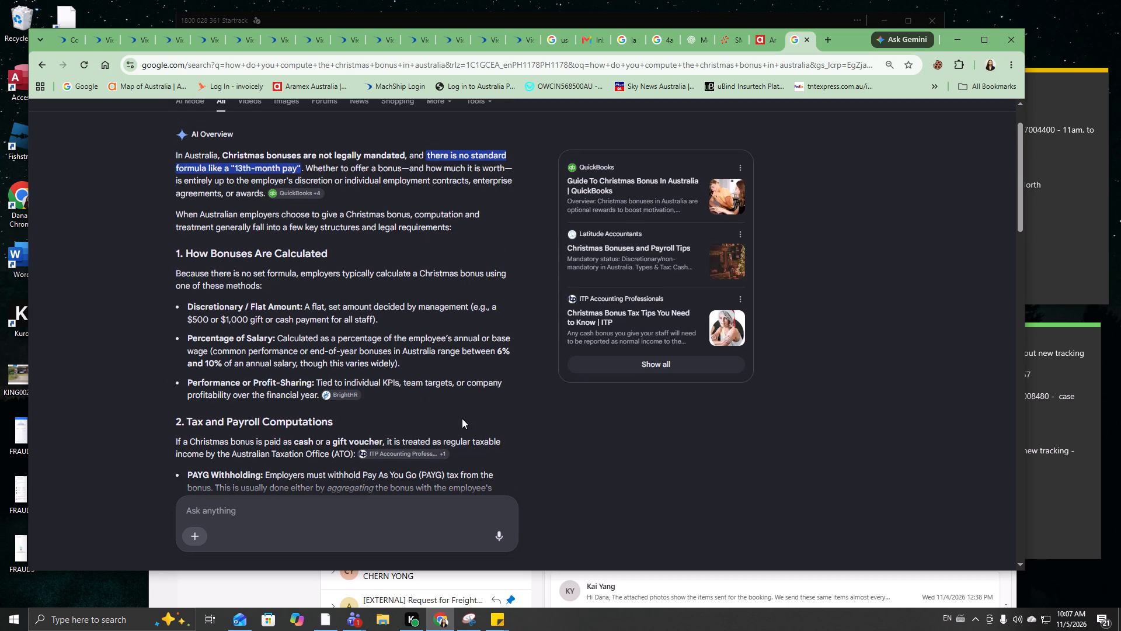
{"action": "scroll", "coordinate": [462, 418], "scroll_direction": "up", "scroll_amount": 2}
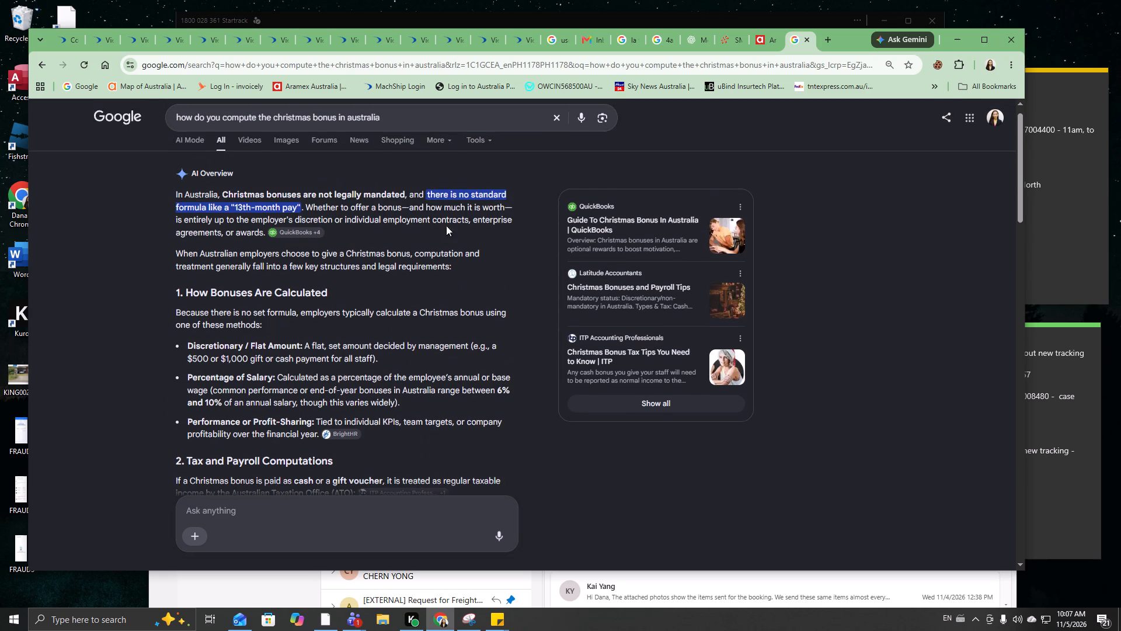
{"action": "left_click", "coordinate": [556, 120]}
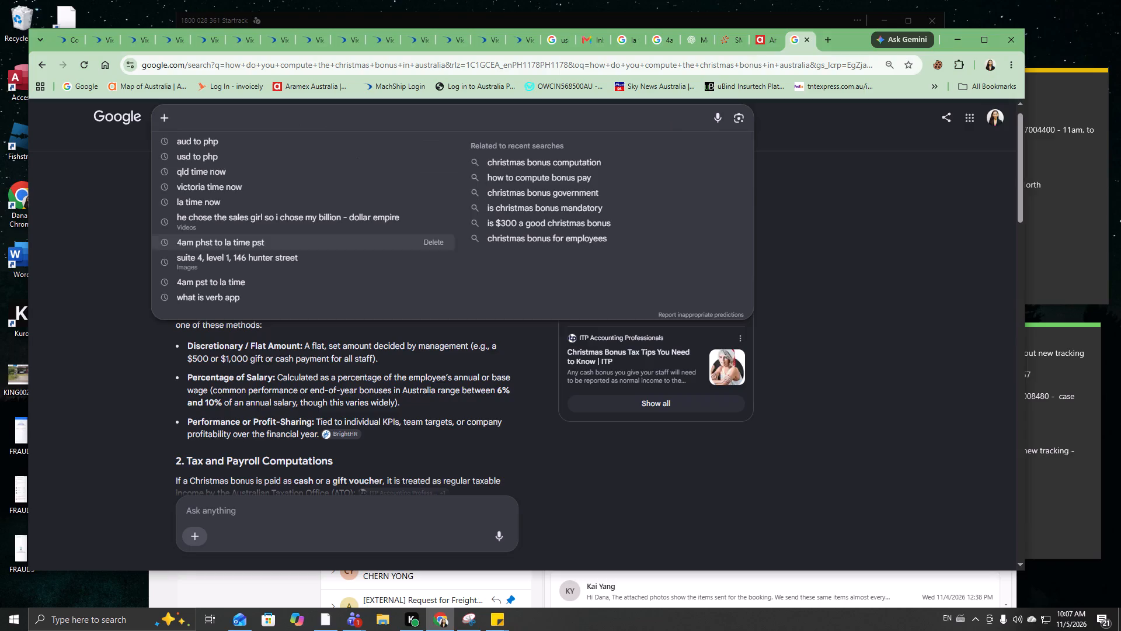
{"action": "left_click", "coordinate": [809, 37]}
{"action": "left_click", "coordinate": [100, 46]}
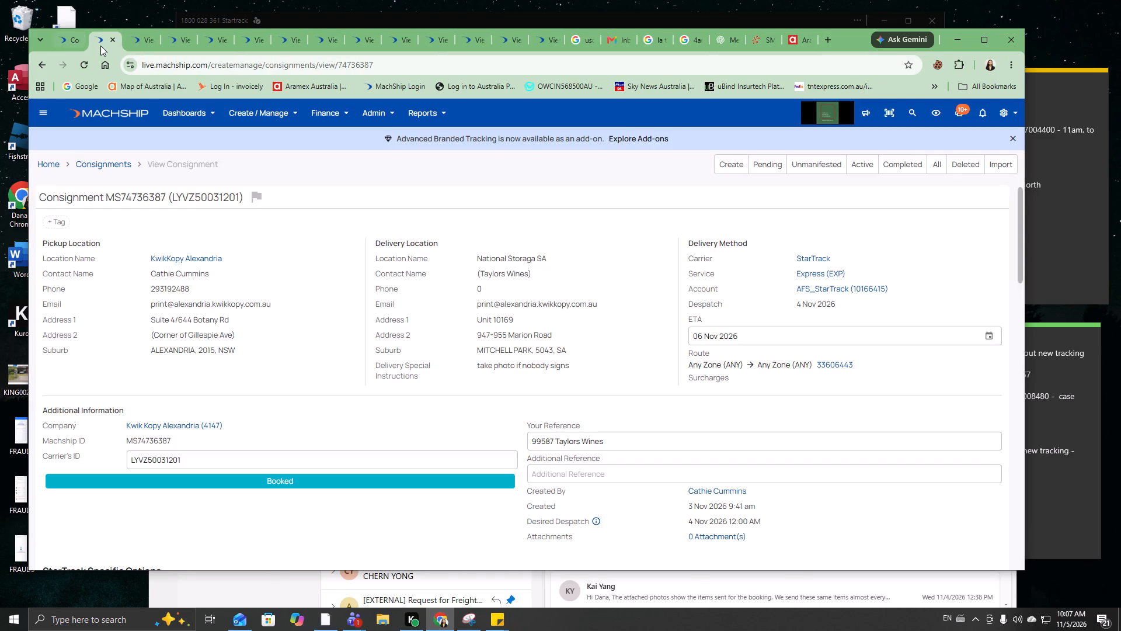
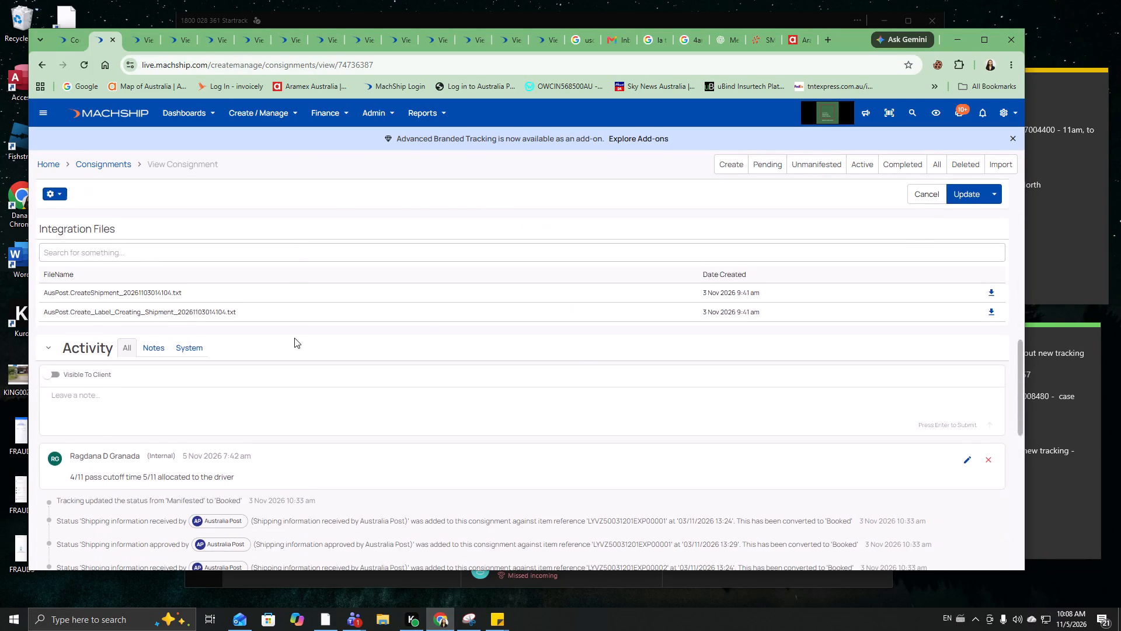
Review the open consignment's activity history down to the StarTrack booking number entry and highlight that number.
{"action": "scroll", "coordinate": [295, 344], "scroll_direction": "down", "scroll_amount": 6}
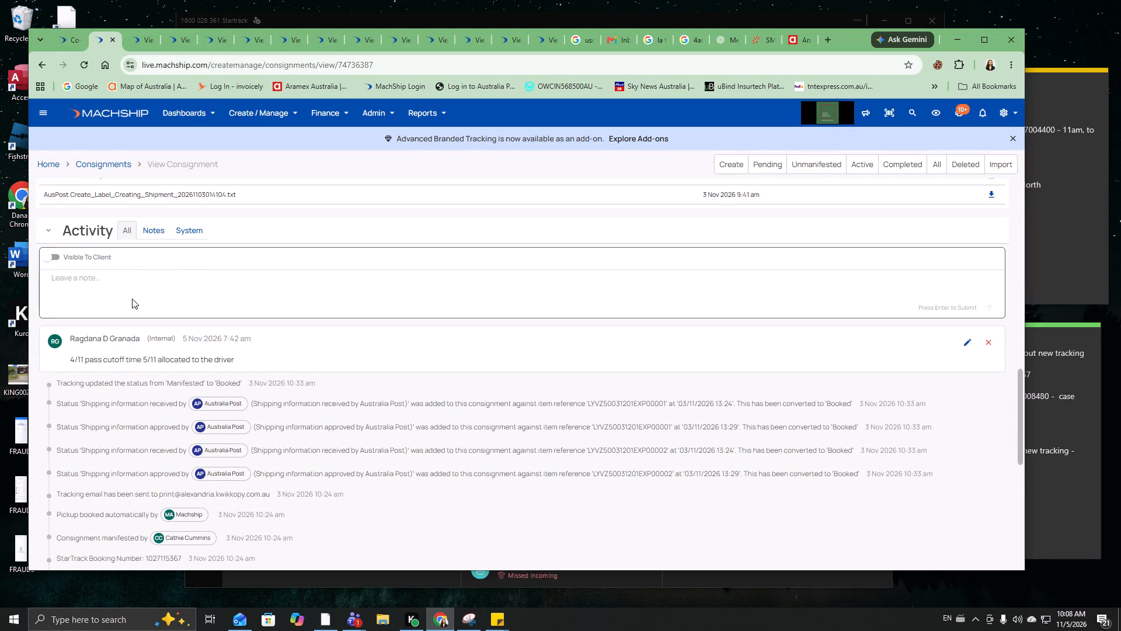
{"action": "scroll", "coordinate": [217, 392], "scroll_direction": "down", "scroll_amount": 5}
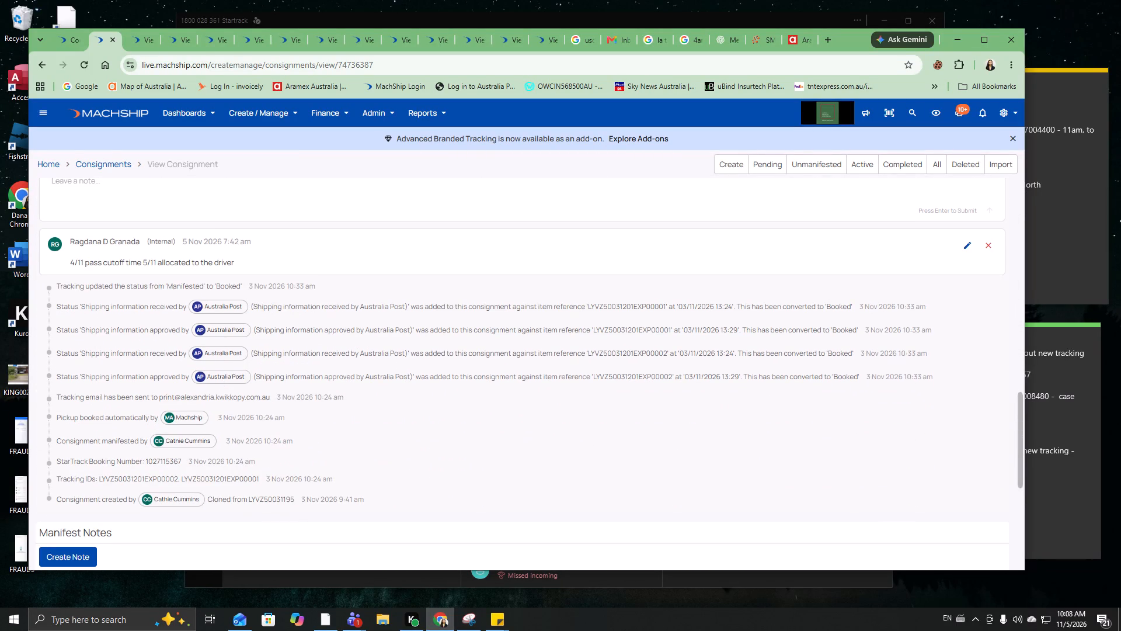
{"action": "left_click_drag", "start_coordinate": [180, 462], "coordinate": [147, 460]}
{"action": "left_click", "coordinate": [177, 462]}
{"action": "left_click_drag", "start_coordinate": [166, 458], "coordinate": [165, 458]}
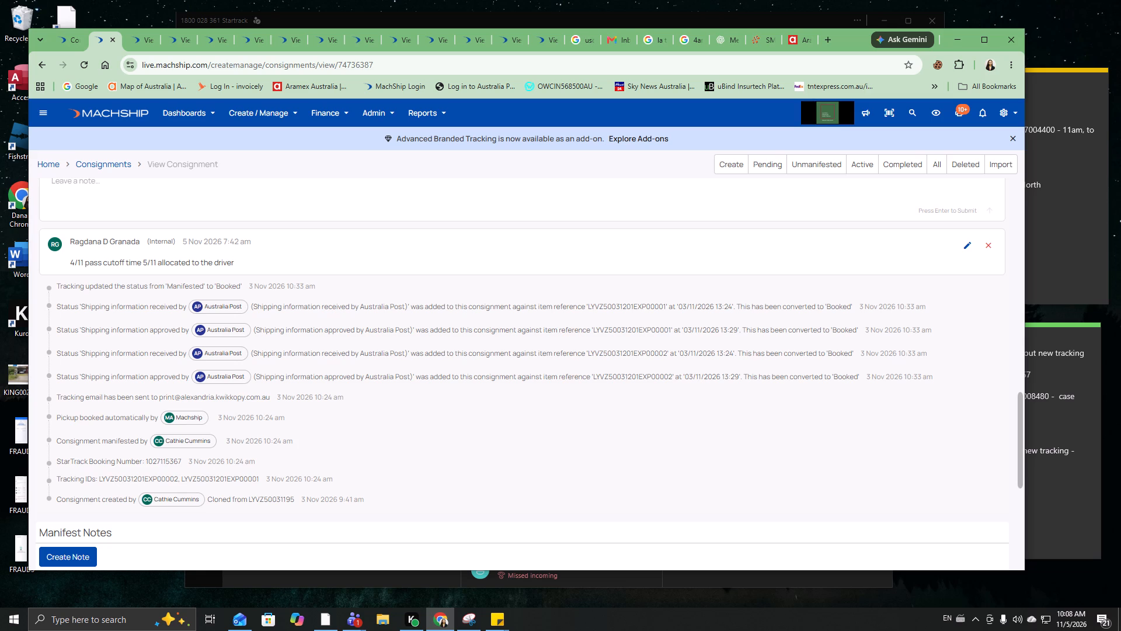
{"action": "left_click_drag", "start_coordinate": [165, 458], "coordinate": [156, 458]}
{"action": "left_click", "coordinate": [165, 463]}
{"action": "left_click_drag", "start_coordinate": [166, 463], "coordinate": [174, 463]}
{"action": "scroll", "coordinate": [272, 322], "scroll_direction": "up", "scroll_amount": 20}
{"action": "scroll", "coordinate": [272, 322], "scroll_direction": "up", "scroll_amount": 20}
{"action": "scroll", "coordinate": [272, 322], "scroll_direction": "up", "scroll_amount": 1}
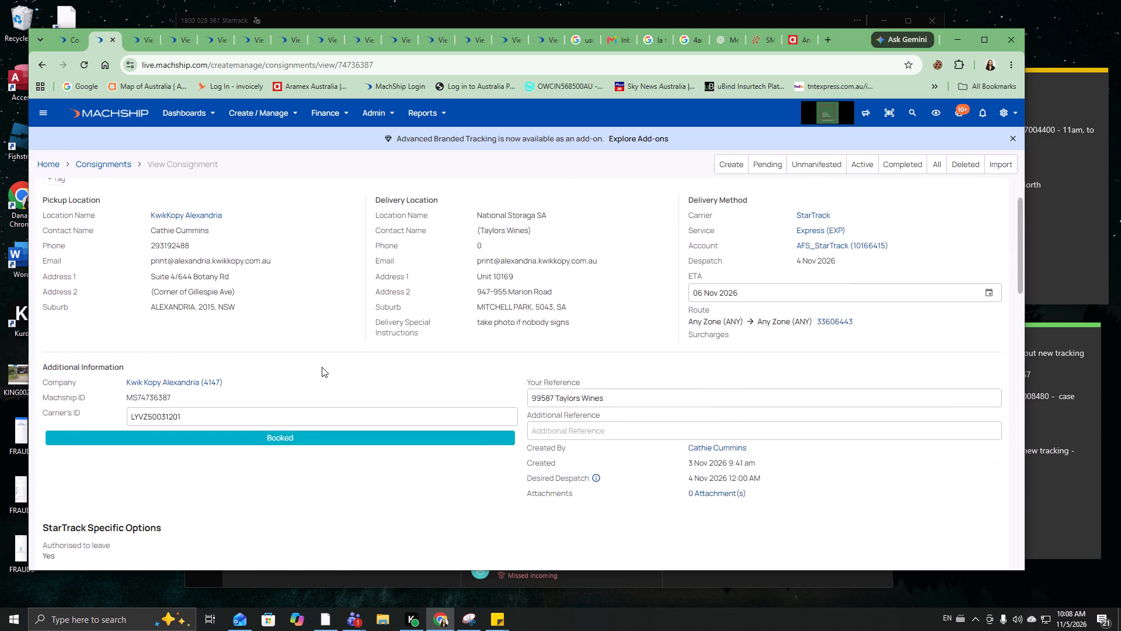
{"action": "scroll", "coordinate": [322, 367], "scroll_direction": "up", "scroll_amount": 4}
{"action": "scroll", "coordinate": [315, 376], "scroll_direction": "down", "scroll_amount": 20}
{"action": "scroll", "coordinate": [315, 376], "scroll_direction": "down", "scroll_amount": 20}
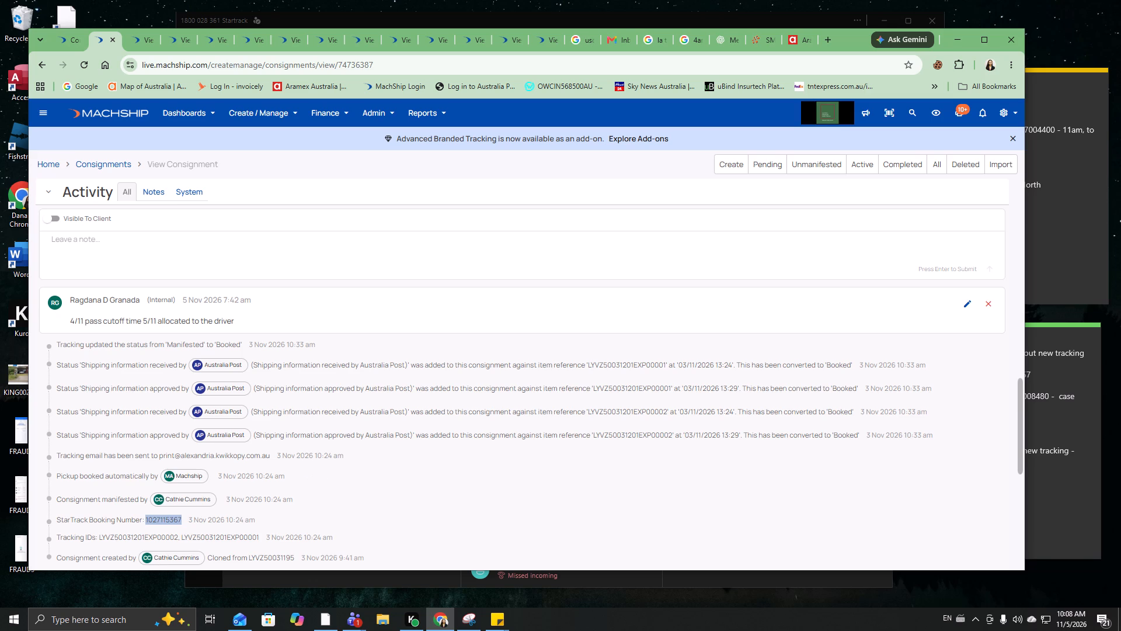
{"action": "scroll", "coordinate": [291, 394], "scroll_direction": "down", "scroll_amount": 1}
{"action": "scroll", "coordinate": [291, 394], "scroll_direction": "up", "scroll_amount": 13}
{"action": "scroll", "coordinate": [287, 383], "scroll_direction": "down", "scroll_amount": 1}
{"action": "scroll", "coordinate": [287, 379], "scroll_direction": "up", "scroll_amount": 20}
{"action": "scroll", "coordinate": [287, 379], "scroll_direction": "up", "scroll_amount": 2}
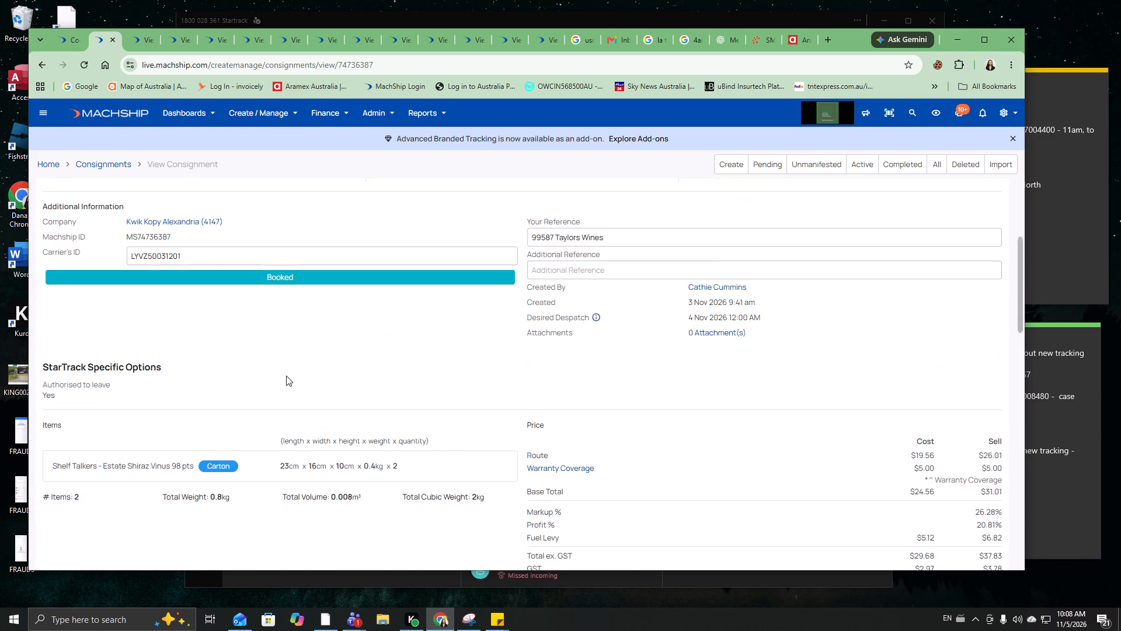
{"action": "scroll", "coordinate": [286, 376], "scroll_direction": "up", "scroll_amount": 16}
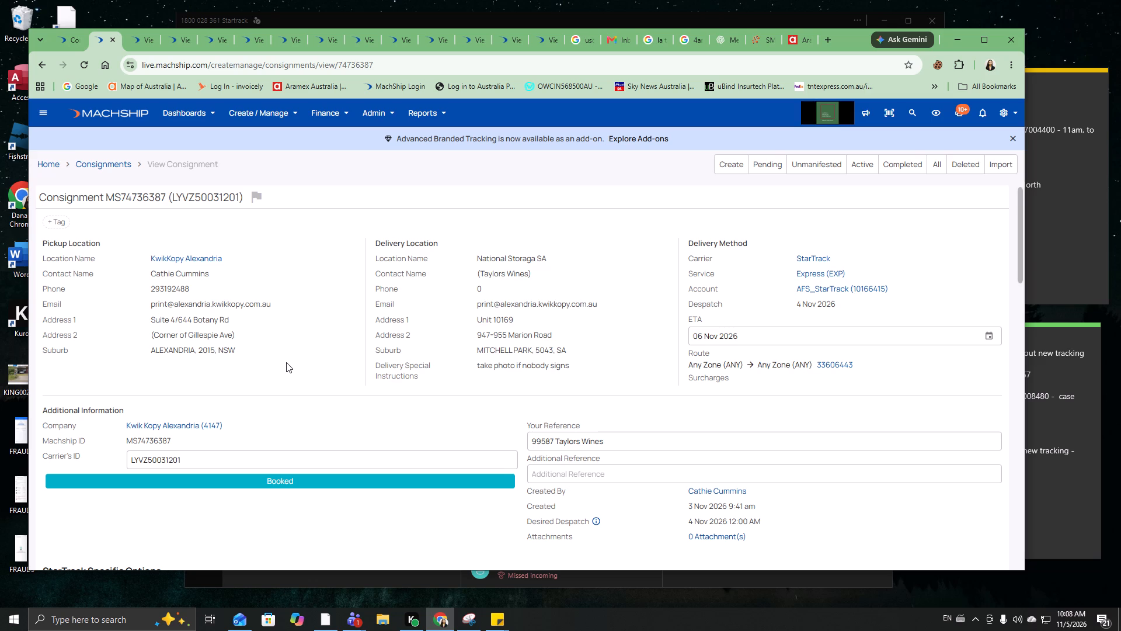
{"action": "scroll", "coordinate": [315, 389], "scroll_direction": "down", "scroll_amount": 6}
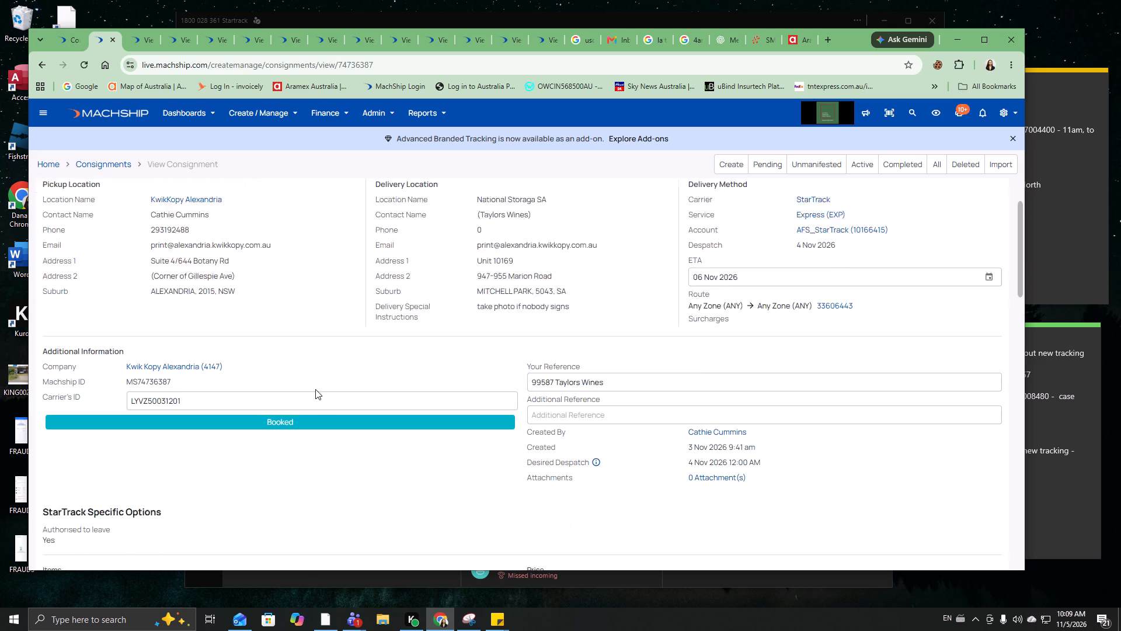
{"action": "scroll", "coordinate": [315, 389], "scroll_direction": "down", "scroll_amount": 20}
{"action": "scroll", "coordinate": [315, 389], "scroll_direction": "down", "scroll_amount": 11}
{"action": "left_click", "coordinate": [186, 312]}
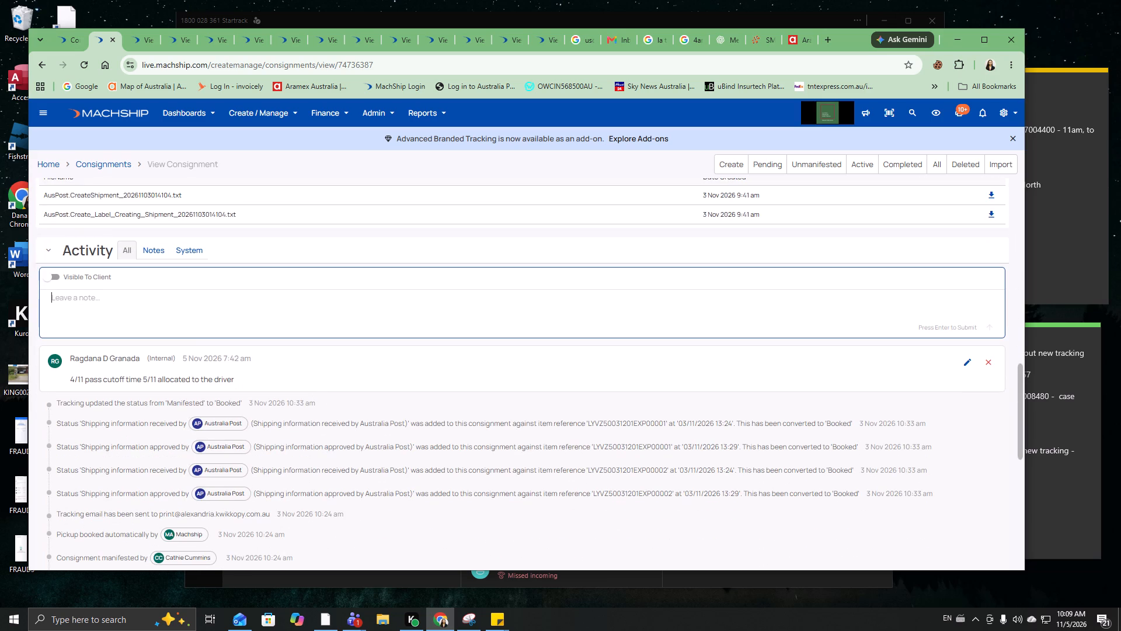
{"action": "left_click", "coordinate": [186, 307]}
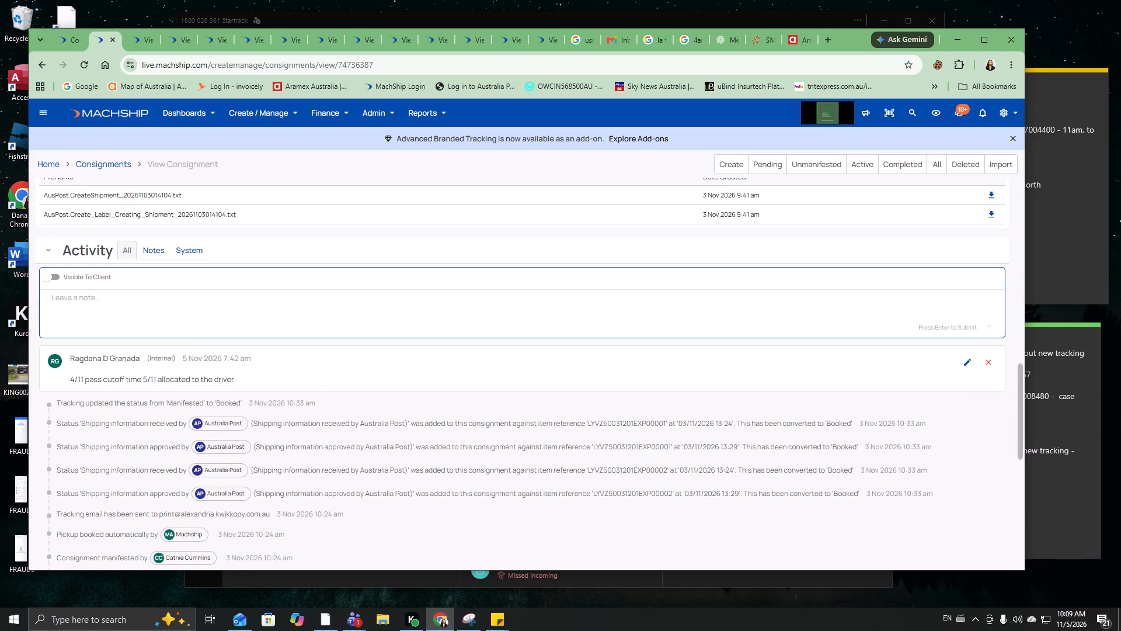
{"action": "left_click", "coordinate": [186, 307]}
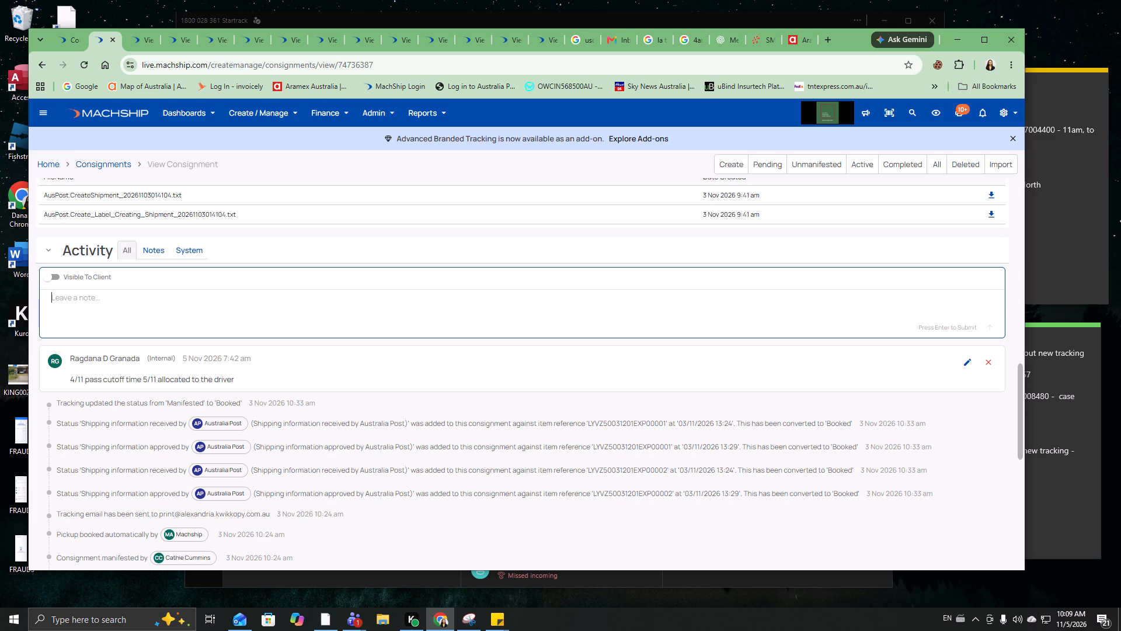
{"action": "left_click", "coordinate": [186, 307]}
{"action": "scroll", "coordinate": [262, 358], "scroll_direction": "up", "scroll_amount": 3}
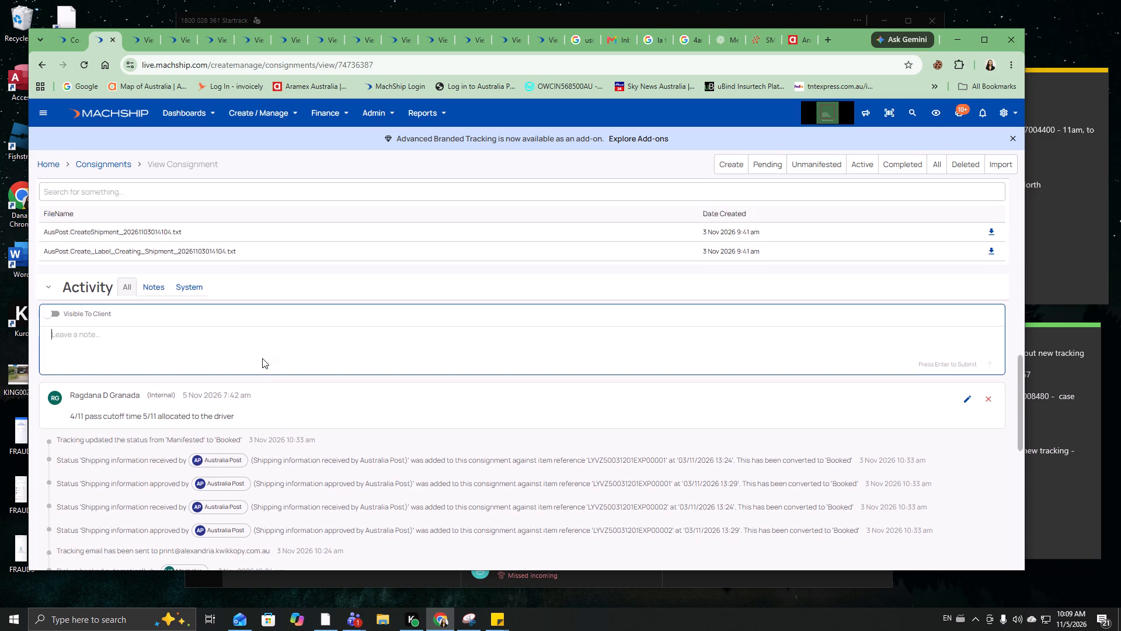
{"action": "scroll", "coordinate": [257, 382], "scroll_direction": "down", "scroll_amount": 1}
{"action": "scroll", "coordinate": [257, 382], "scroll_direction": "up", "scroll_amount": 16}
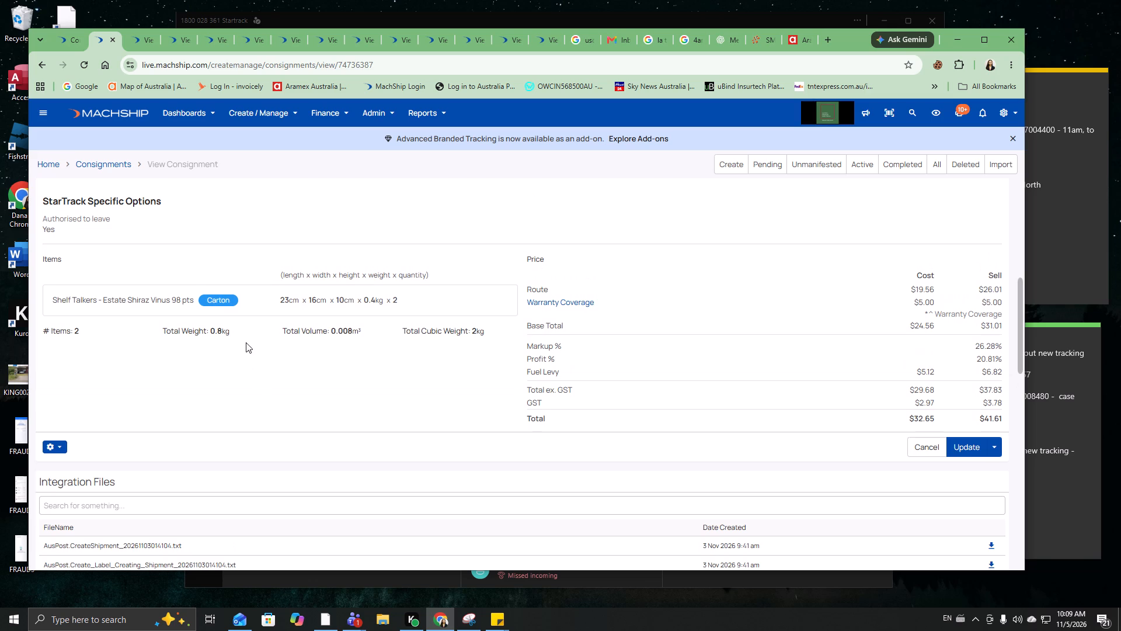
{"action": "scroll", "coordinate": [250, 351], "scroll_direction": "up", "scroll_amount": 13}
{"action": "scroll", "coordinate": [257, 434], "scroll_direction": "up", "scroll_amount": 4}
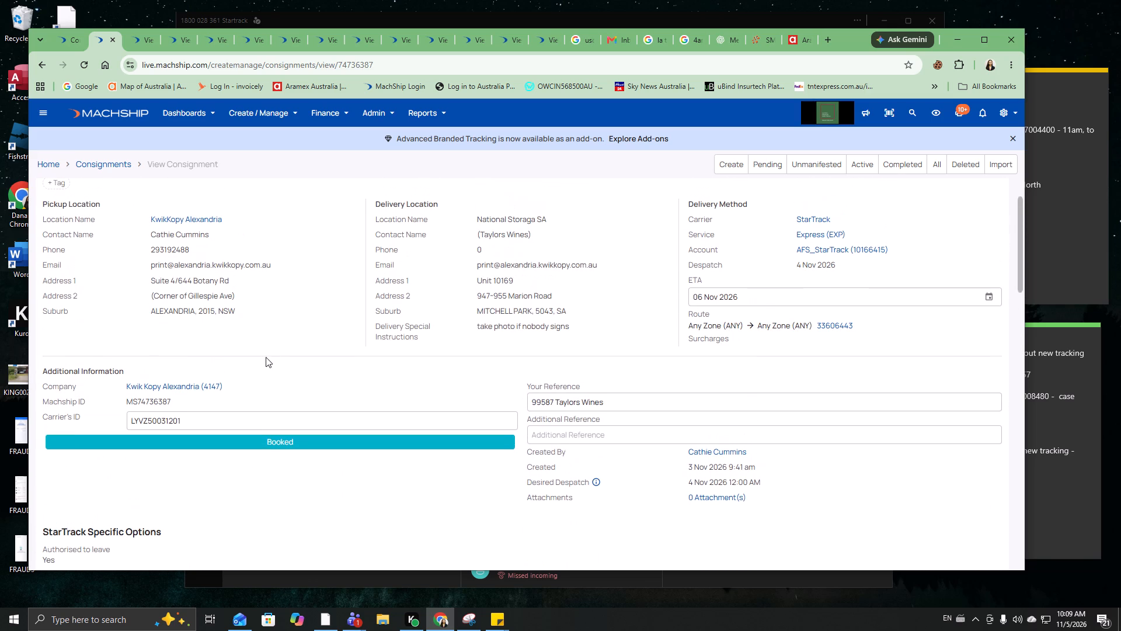
Leave the consignment status dashboard and open the list of all consignments.
{"action": "left_click", "coordinate": [68, 43]}
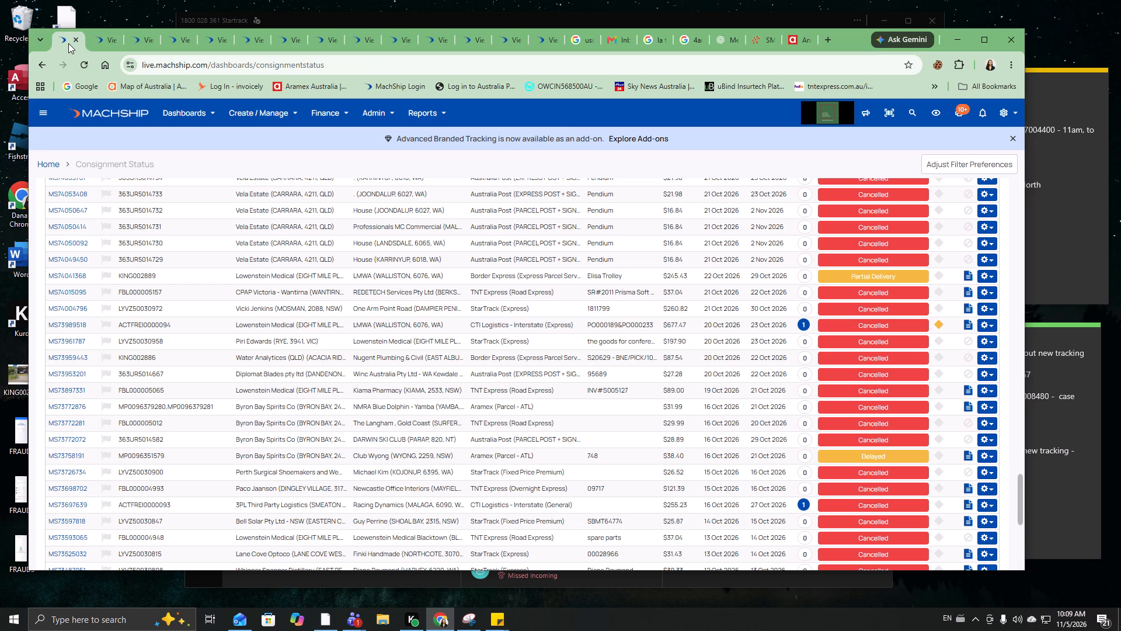
{"action": "left_click", "coordinate": [120, 119]}
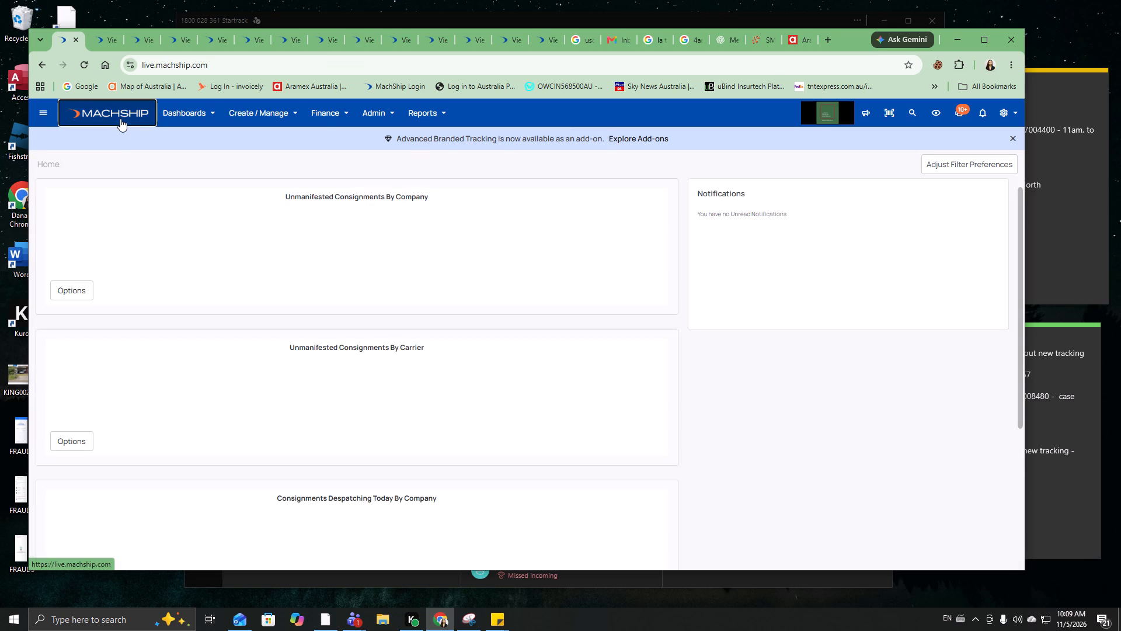
{"action": "left_click", "coordinate": [255, 113]}
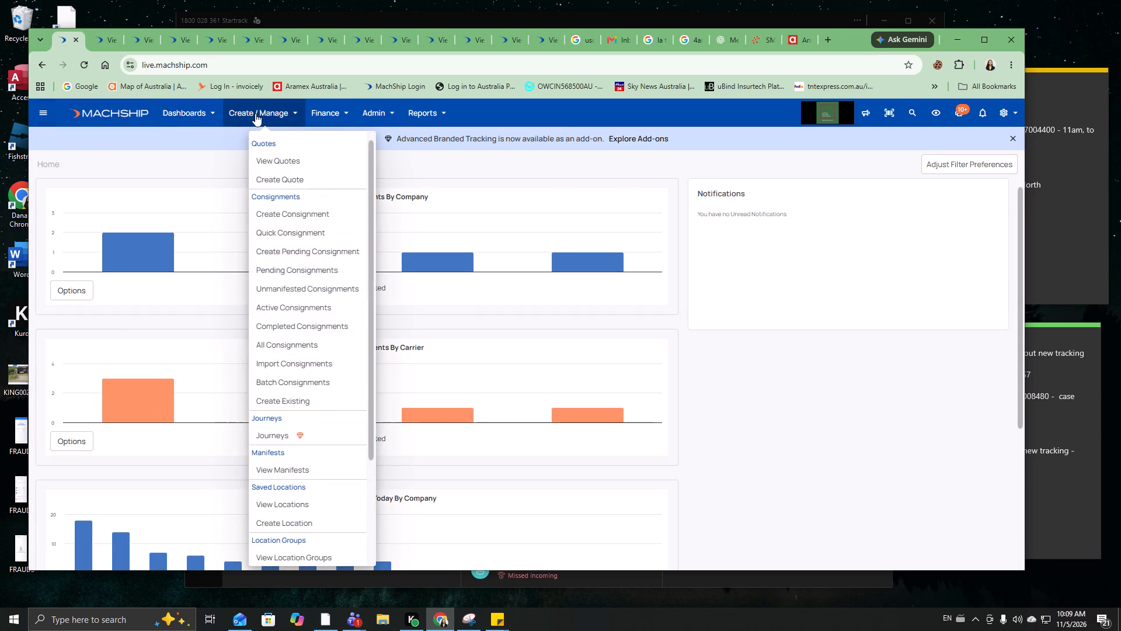
{"action": "left_click", "coordinate": [287, 343]}
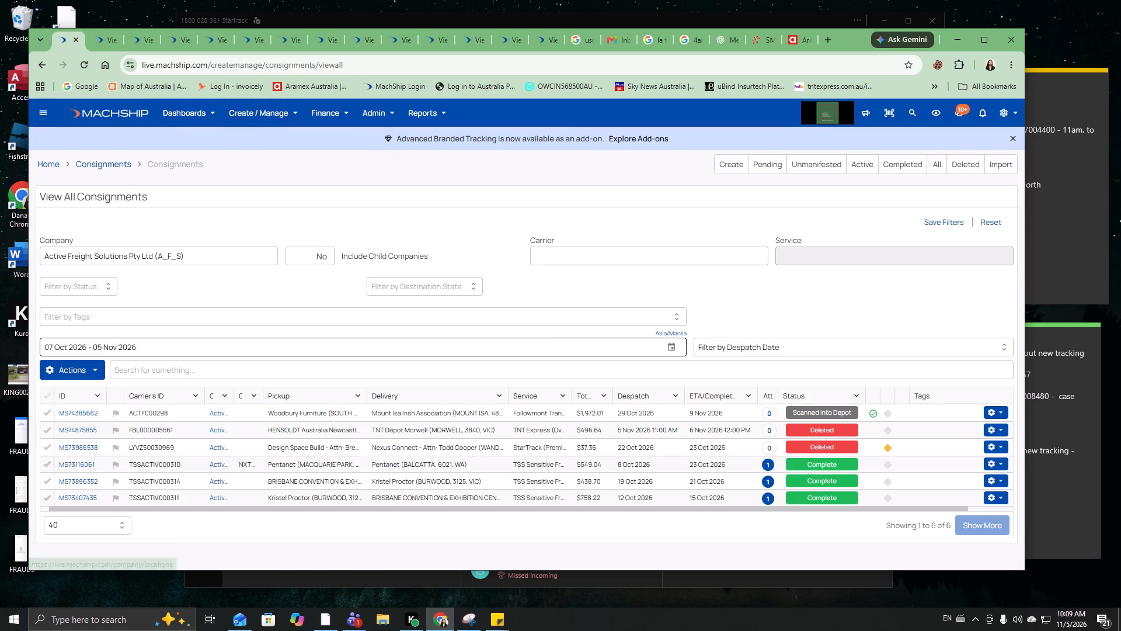
Filter the list of all consignments by the company Kwik Kopy Alexandria (4147).
{"action": "left_click", "coordinate": [266, 255]}
{"action": "left_click", "coordinate": [213, 255]}
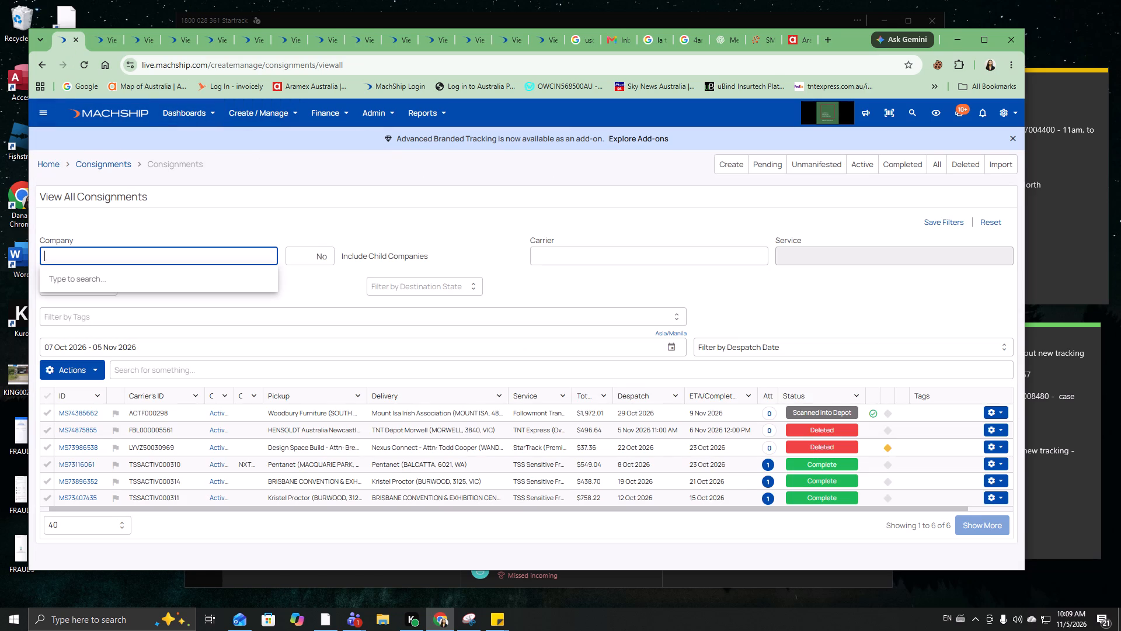
{"action": "type", "text": "lex"}
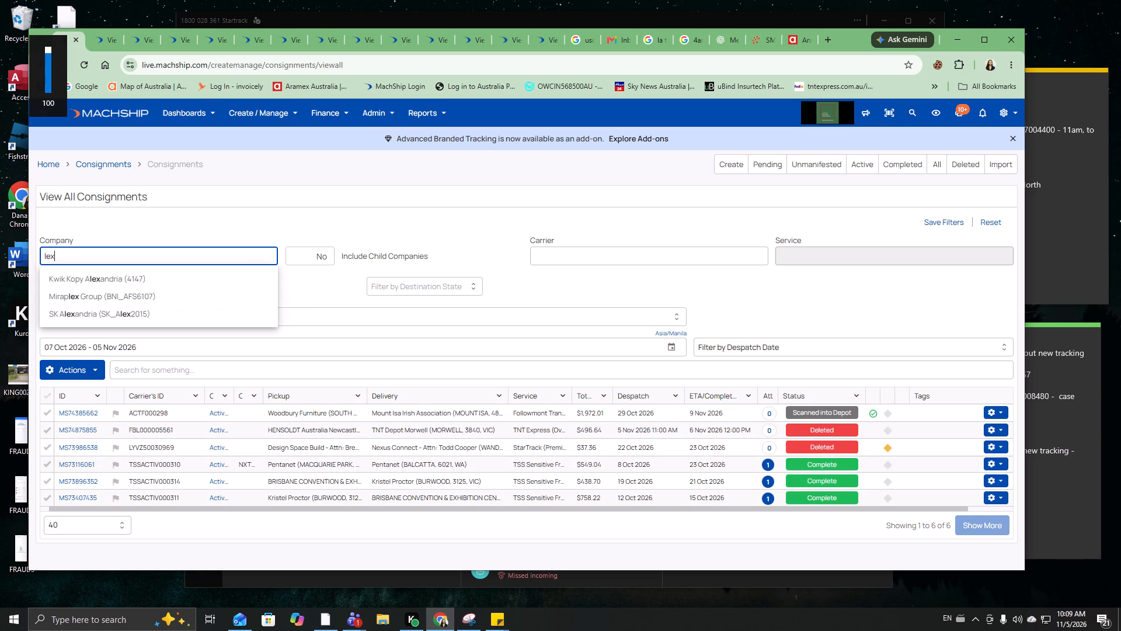
{"action": "key", "text": "BackSpace"}
{"action": "key", "text": "BackSpace"}
{"action": "key", "text": "BackSpace"}
{"action": "key", "text": "BackSpace"}
{"action": "type", "text": "al"}
{"action": "key", "text": "e"}
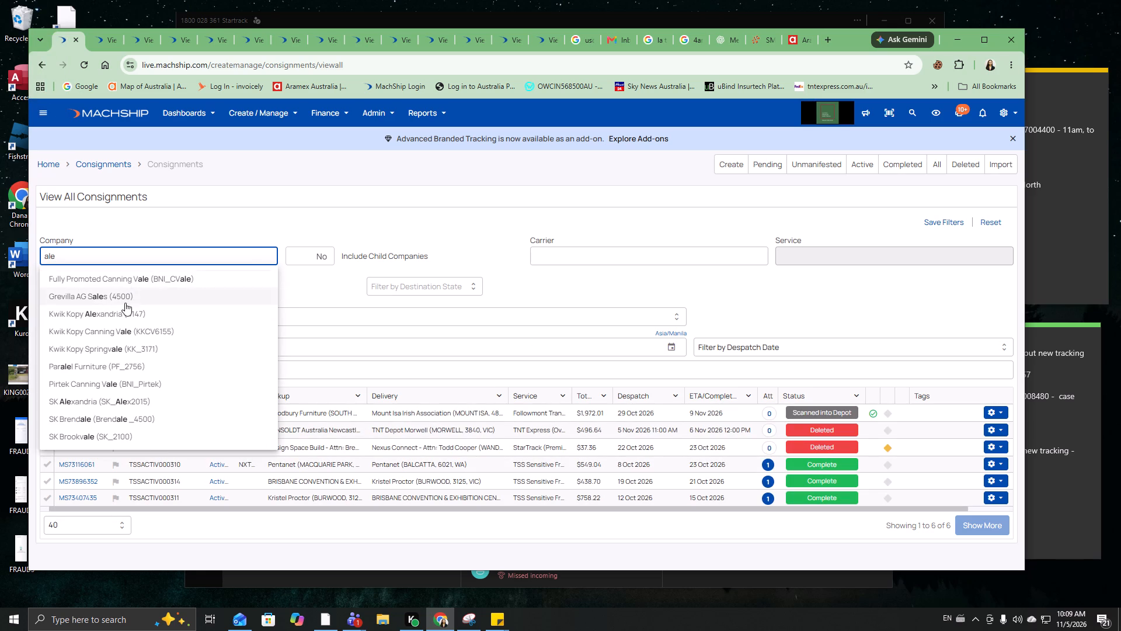
{"action": "left_click", "coordinate": [118, 314]}
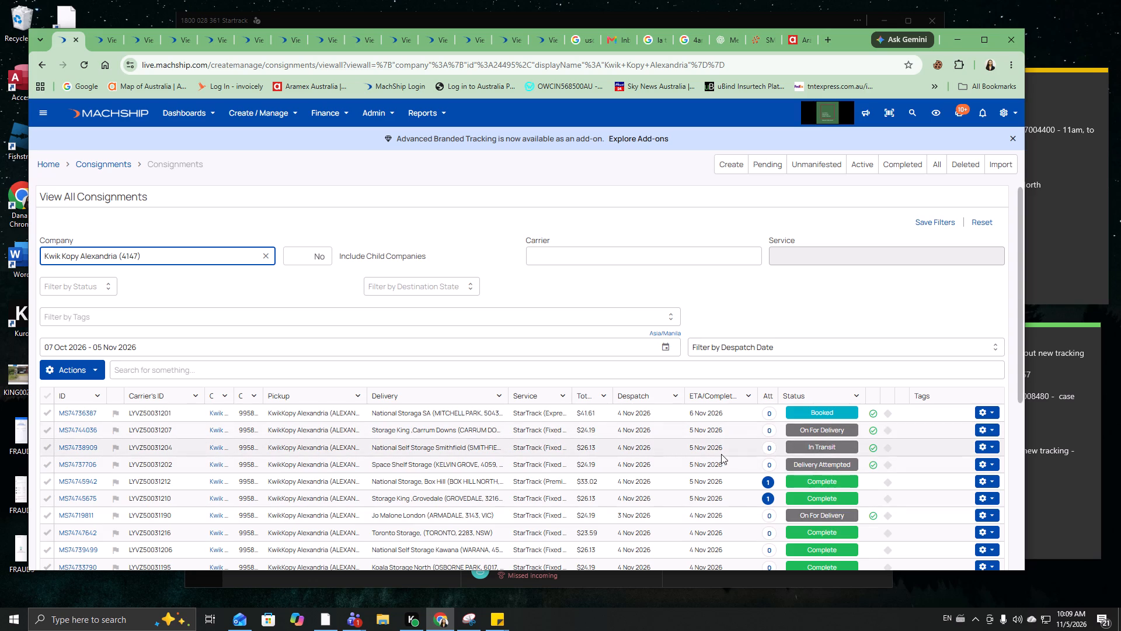
{"action": "scroll", "coordinate": [718, 450], "scroll_direction": "up", "scroll_amount": 3}
{"action": "scroll", "coordinate": [708, 441], "scroll_direction": "down", "scroll_amount": 9}
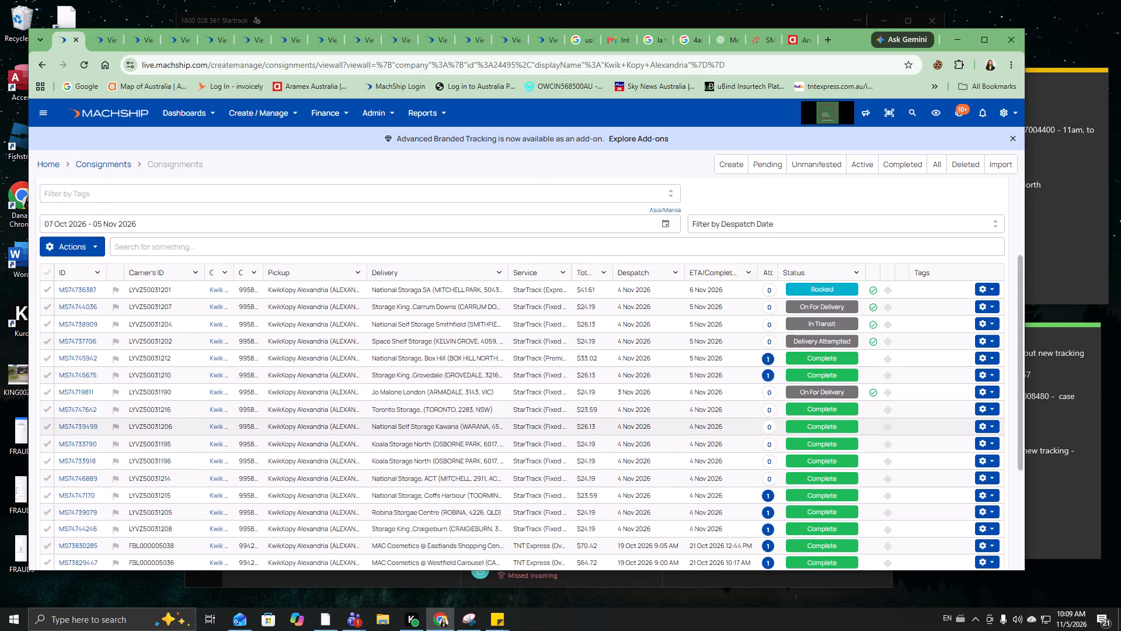
{"action": "scroll", "coordinate": [704, 486], "scroll_direction": "up", "scroll_amount": 4}
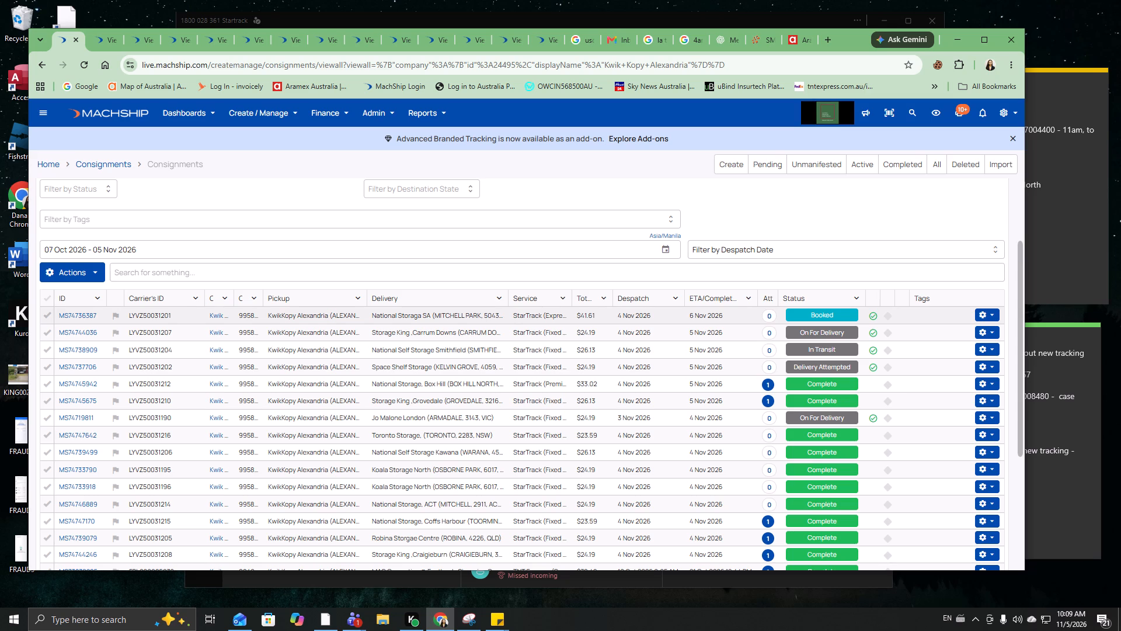
{"action": "left_click_drag", "start_coordinate": [701, 319], "coordinate": [295, 313]}
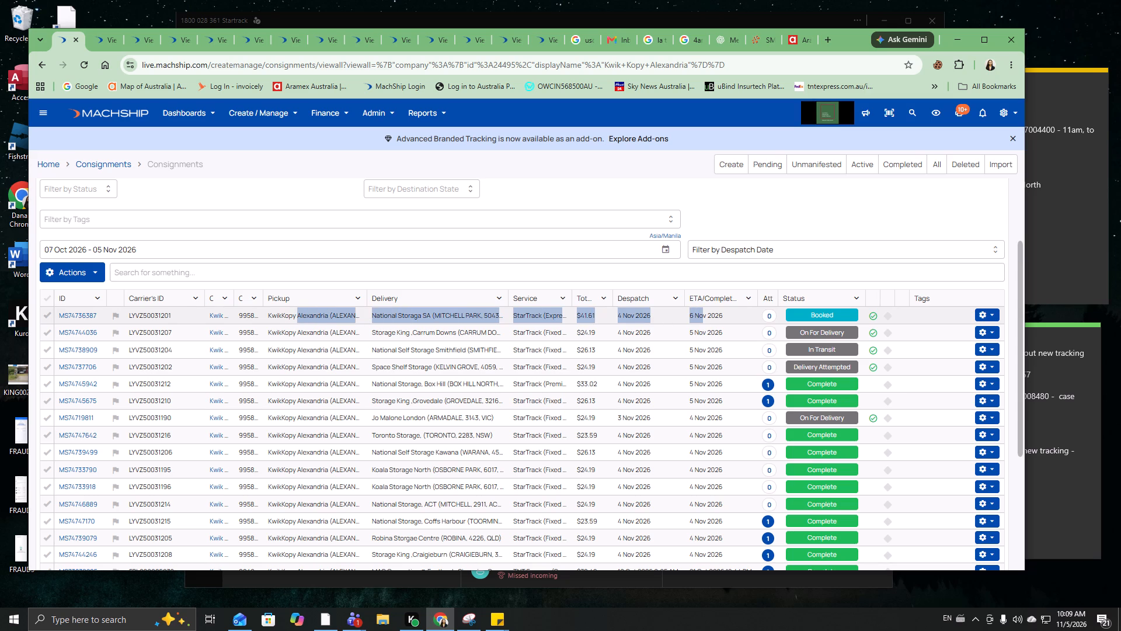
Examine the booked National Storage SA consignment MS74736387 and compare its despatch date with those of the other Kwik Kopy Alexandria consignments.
{"action": "left_click_drag", "start_coordinate": [295, 313], "coordinate": [294, 312]}
{"action": "left_click", "coordinate": [459, 308]}
{"action": "left_click_drag", "start_coordinate": [462, 320], "coordinate": [701, 330]}
{"action": "left_click", "coordinate": [660, 315]}
{"action": "left_click", "coordinate": [646, 313]}
{"action": "left_click_drag", "start_coordinate": [604, 317], "coordinate": [350, 315]}
{"action": "left_click", "coordinate": [548, 320]}
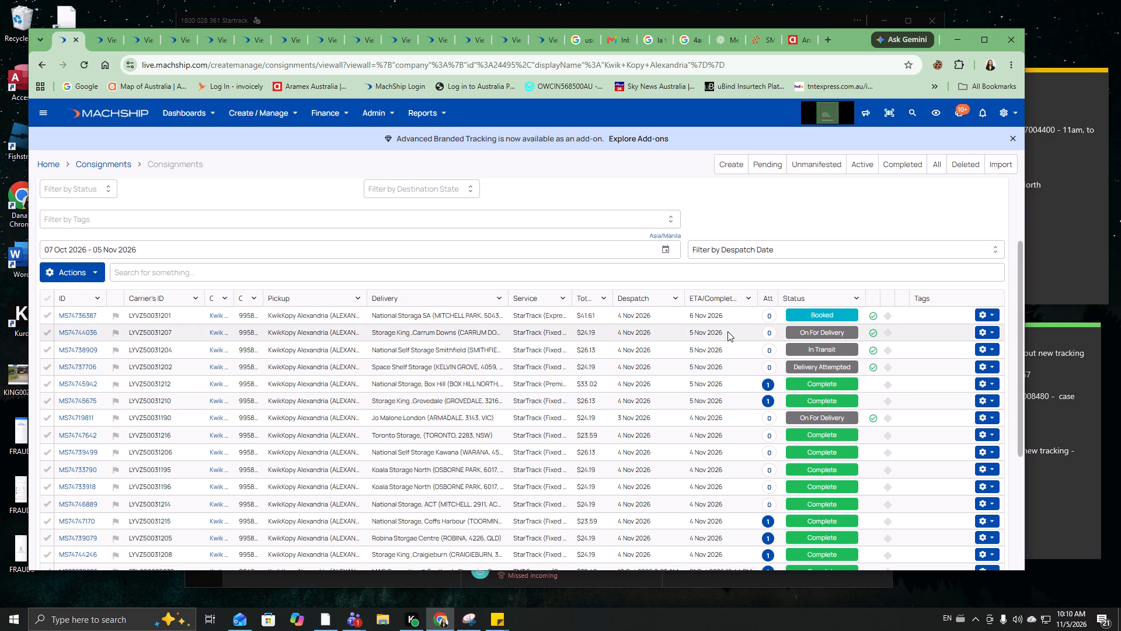
{"action": "left_click", "coordinate": [651, 317]}
{"action": "left_click_drag", "start_coordinate": [656, 331], "coordinate": [615, 337]}
{"action": "left_click_drag", "start_coordinate": [652, 352], "coordinate": [605, 353]}
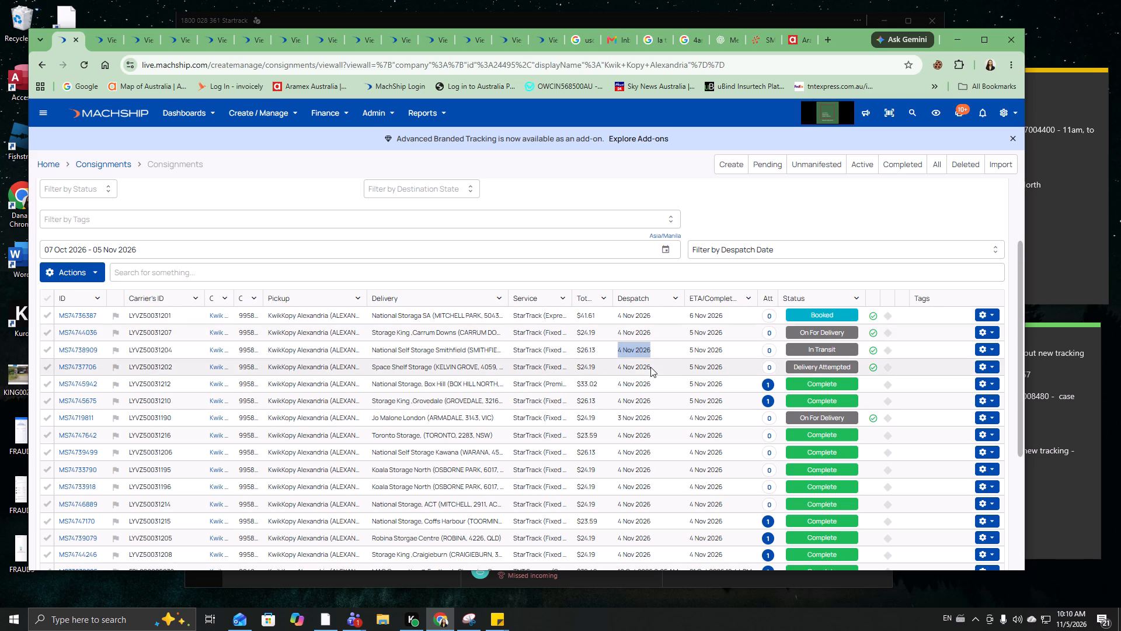
{"action": "left_click_drag", "start_coordinate": [651, 367], "coordinate": [614, 370]}
{"action": "left_click_drag", "start_coordinate": [652, 383], "coordinate": [606, 386]}
{"action": "left_click_drag", "start_coordinate": [652, 402], "coordinate": [609, 404]}
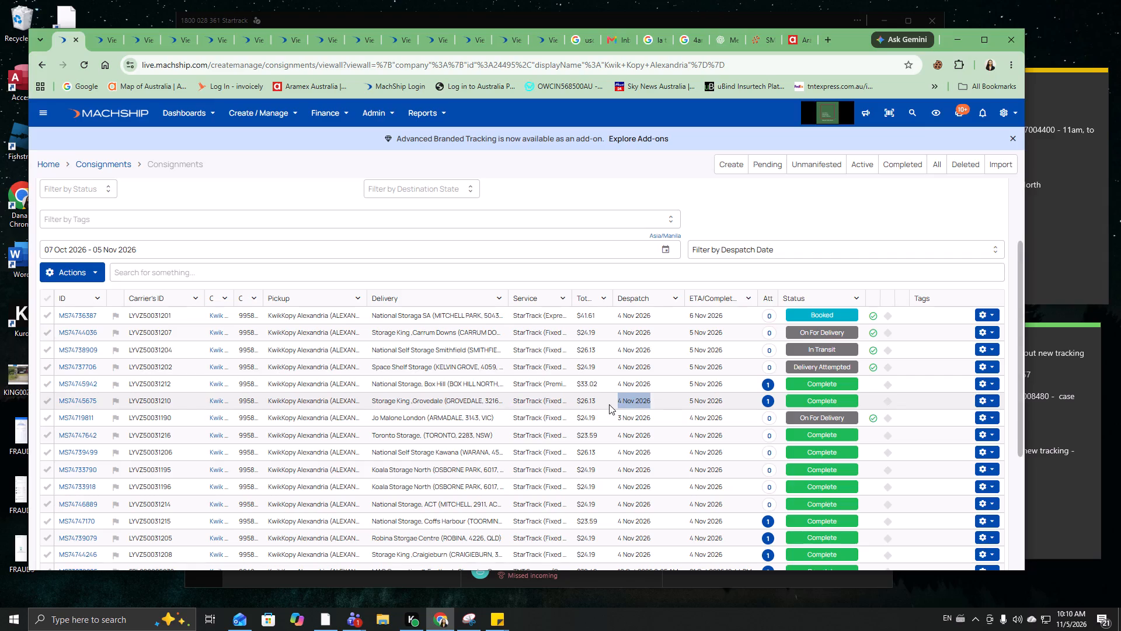
{"action": "left_click_drag", "start_coordinate": [609, 404], "coordinate": [608, 404]}
{"action": "left_click_drag", "start_coordinate": [669, 315], "coordinate": [490, 317]}
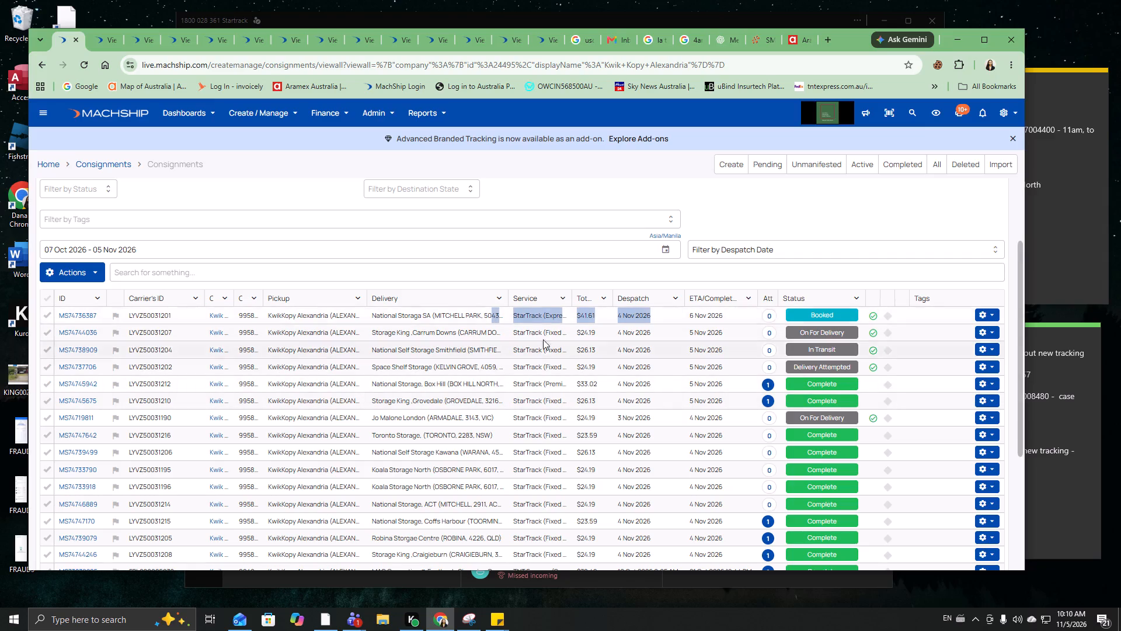
{"action": "left_click", "coordinate": [62, 40]}
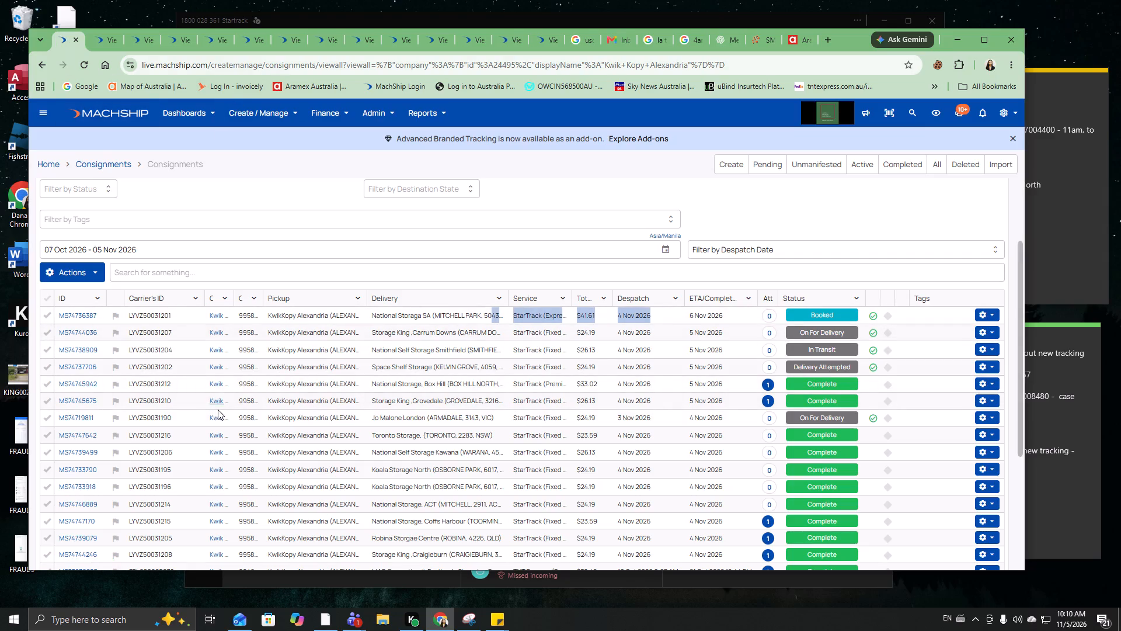
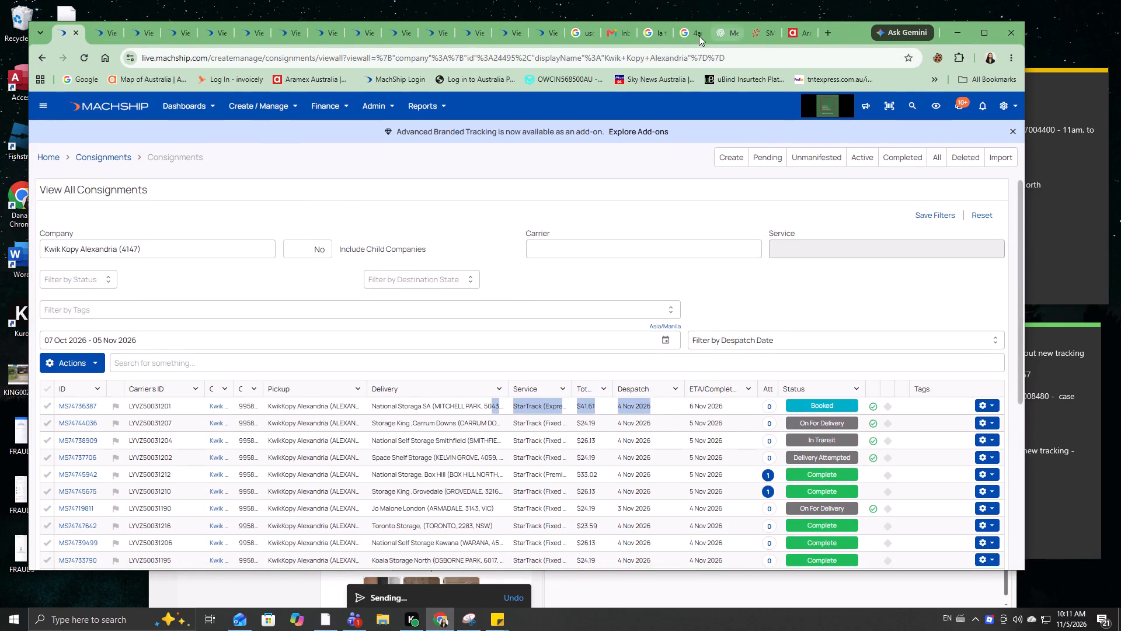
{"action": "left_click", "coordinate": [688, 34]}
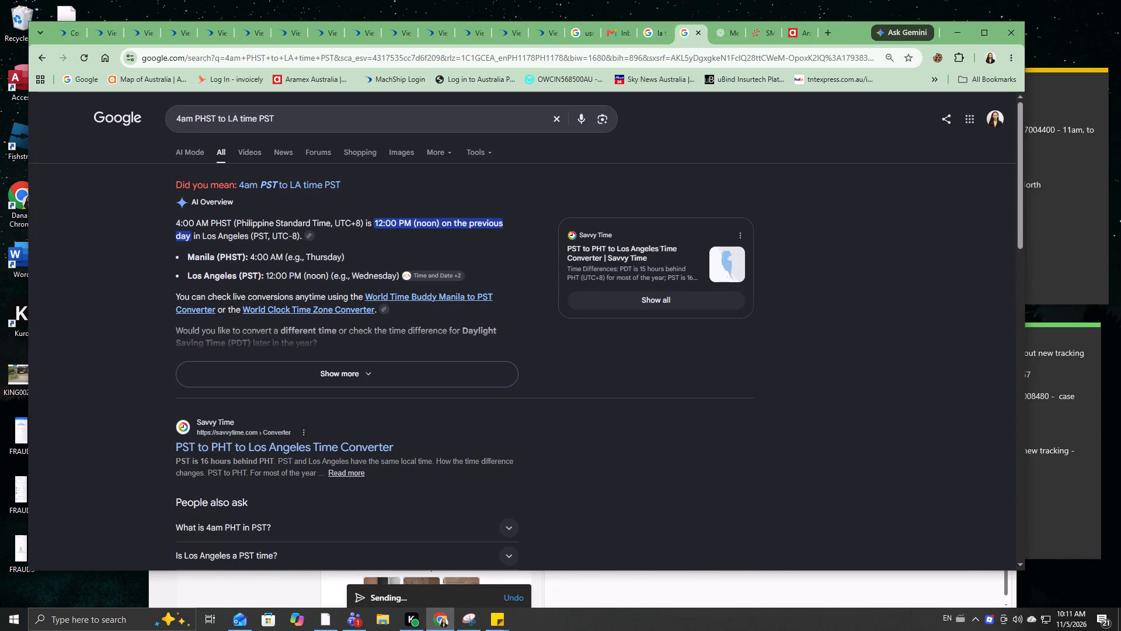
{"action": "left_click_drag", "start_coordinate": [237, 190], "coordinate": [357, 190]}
{"action": "left_click", "coordinate": [100, 33]}
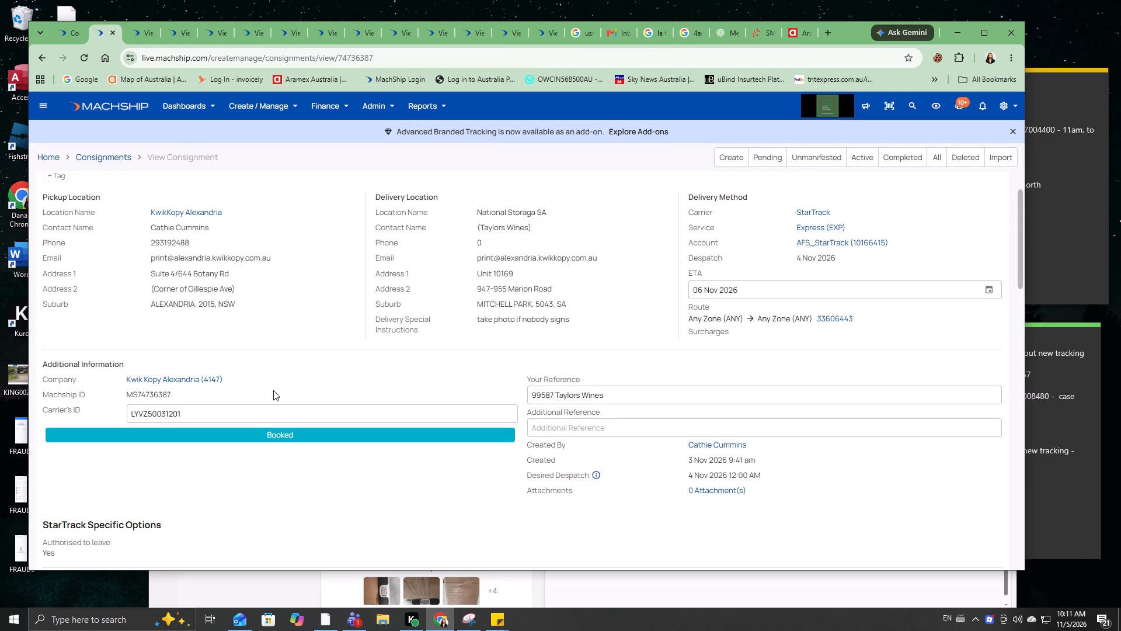
{"action": "scroll", "coordinate": [278, 367], "scroll_direction": "up", "scroll_amount": 1}
{"action": "scroll", "coordinate": [280, 353], "scroll_direction": "down", "scroll_amount": 11}
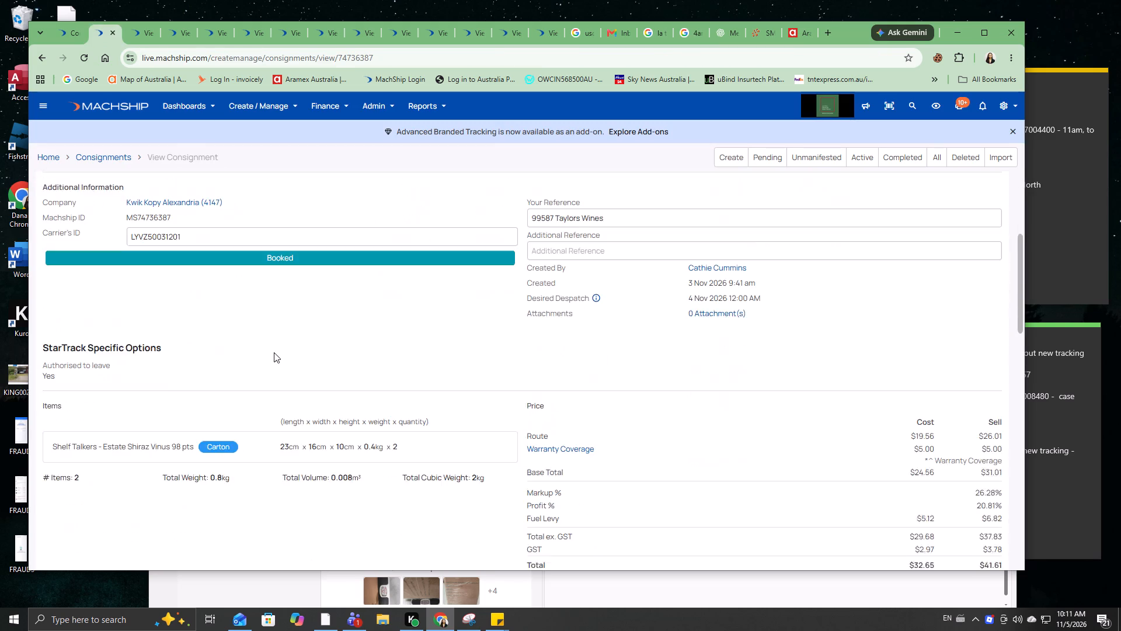
{"action": "scroll", "coordinate": [274, 352], "scroll_direction": "up", "scroll_amount": 20}
{"action": "scroll", "coordinate": [274, 352], "scroll_direction": "up", "scroll_amount": 9}
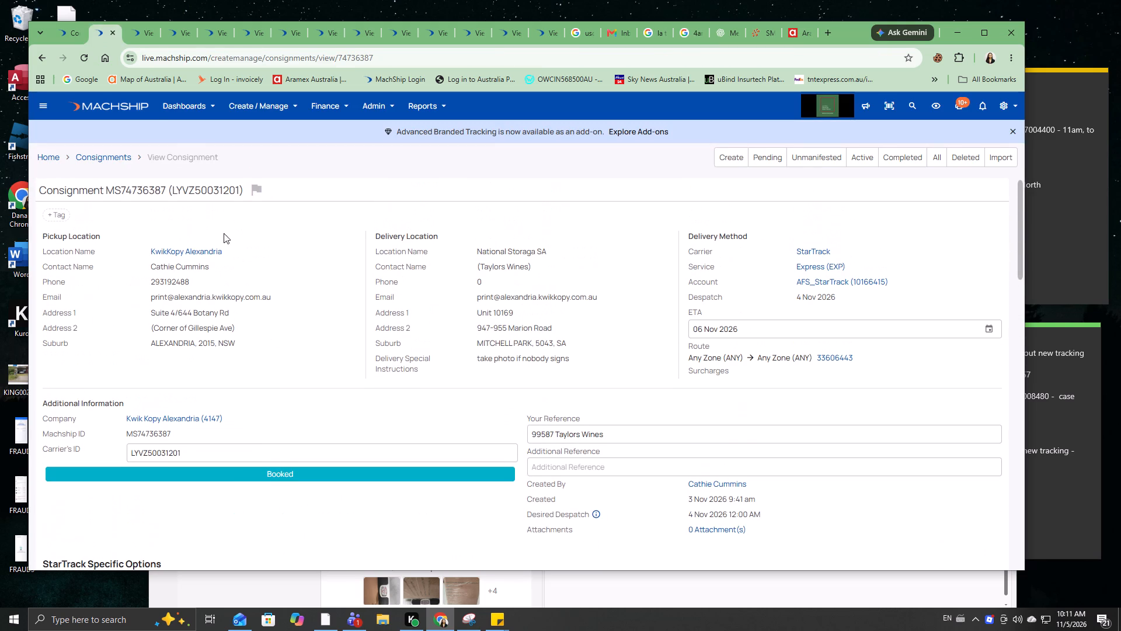
{"action": "left_click", "coordinate": [113, 32]}
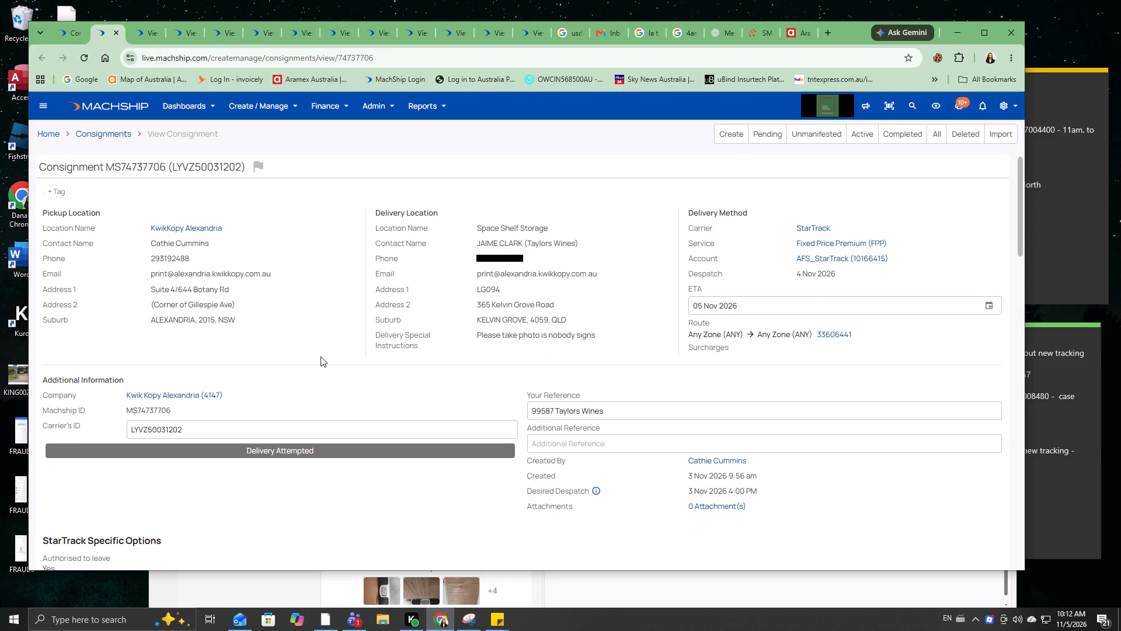
{"action": "scroll", "coordinate": [324, 335], "scroll_direction": "down", "scroll_amount": 20}
{"action": "scroll", "coordinate": [324, 335], "scroll_direction": "down", "scroll_amount": 20}
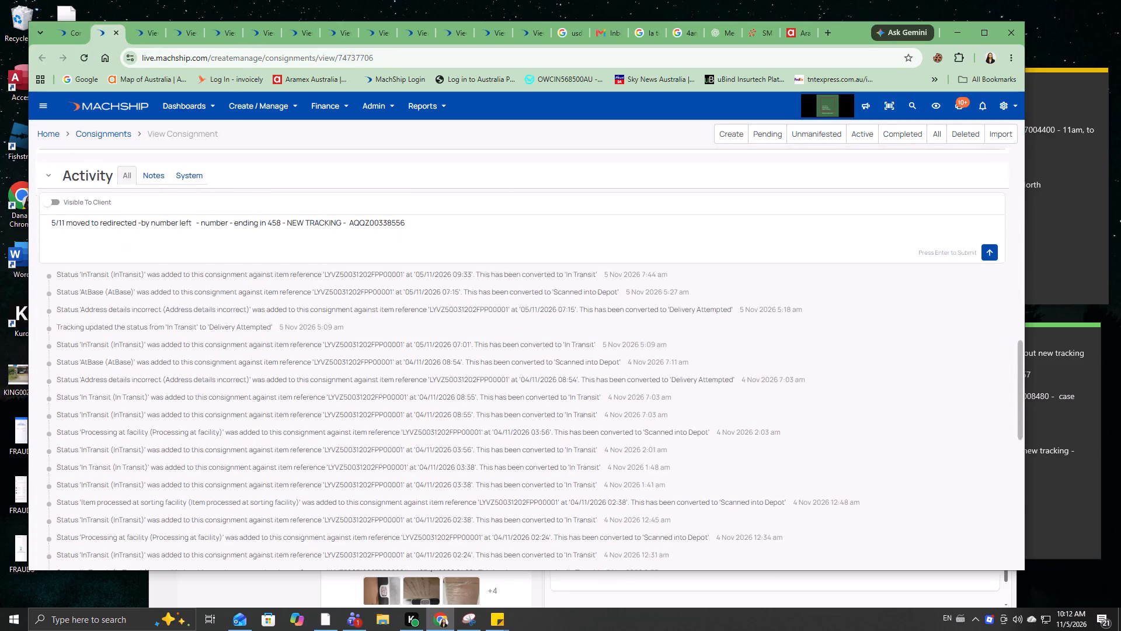
{"action": "scroll", "coordinate": [215, 331], "scroll_direction": "up", "scroll_amount": 20}
{"action": "scroll", "coordinate": [215, 331], "scroll_direction": "up", "scroll_amount": 3}
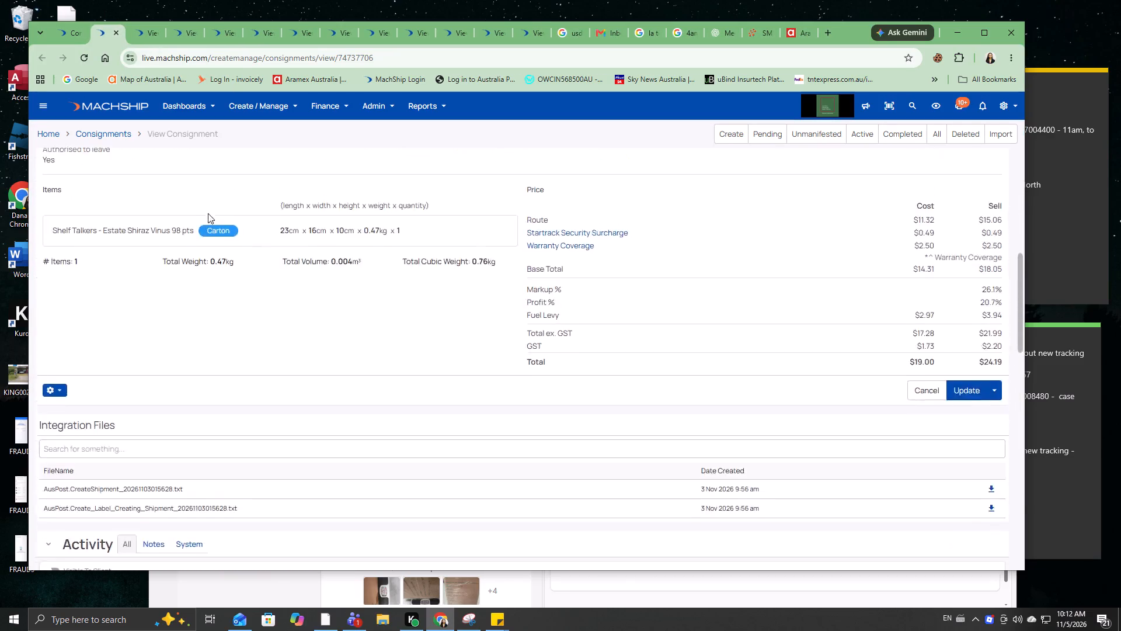
{"action": "scroll", "coordinate": [208, 213], "scroll_direction": "up", "scroll_amount": 3}
{"action": "scroll", "coordinate": [215, 303], "scroll_direction": "down", "scroll_amount": 7}
{"action": "scroll", "coordinate": [259, 316], "scroll_direction": "up", "scroll_amount": 1}
{"action": "scroll", "coordinate": [287, 326], "scroll_direction": "down", "scroll_amount": 9}
{"action": "scroll", "coordinate": [638, 478], "scroll_direction": "down", "scroll_amount": 4}
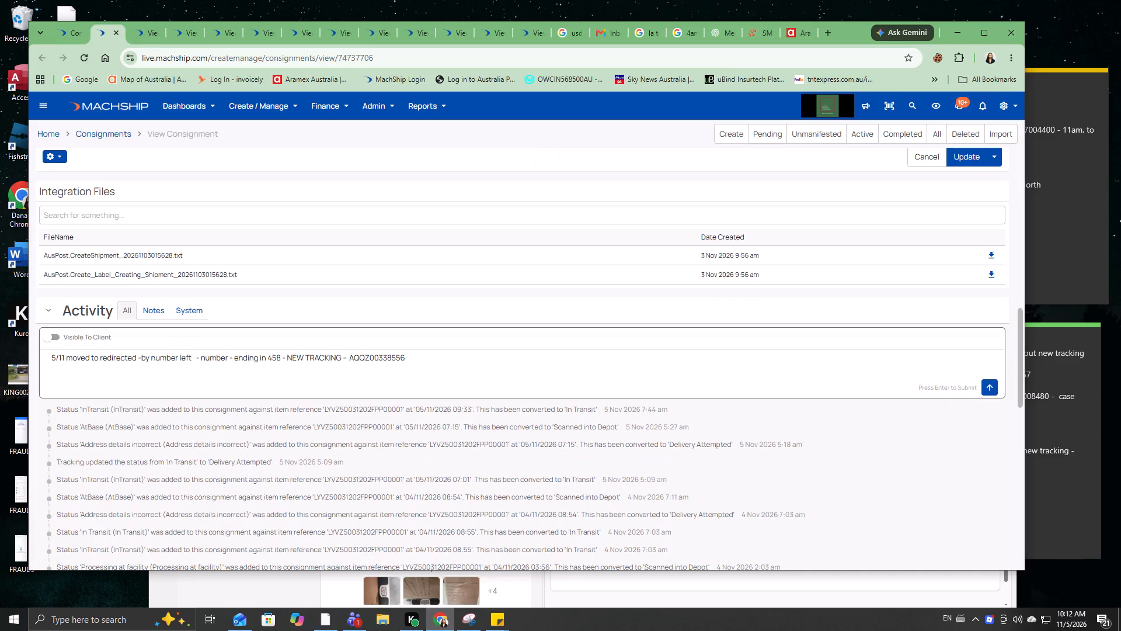
{"action": "left_click", "coordinate": [628, 349]}
{"action": "left_click", "coordinate": [580, 360]}
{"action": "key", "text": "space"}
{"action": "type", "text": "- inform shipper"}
{"action": "left_click", "coordinate": [984, 383]}
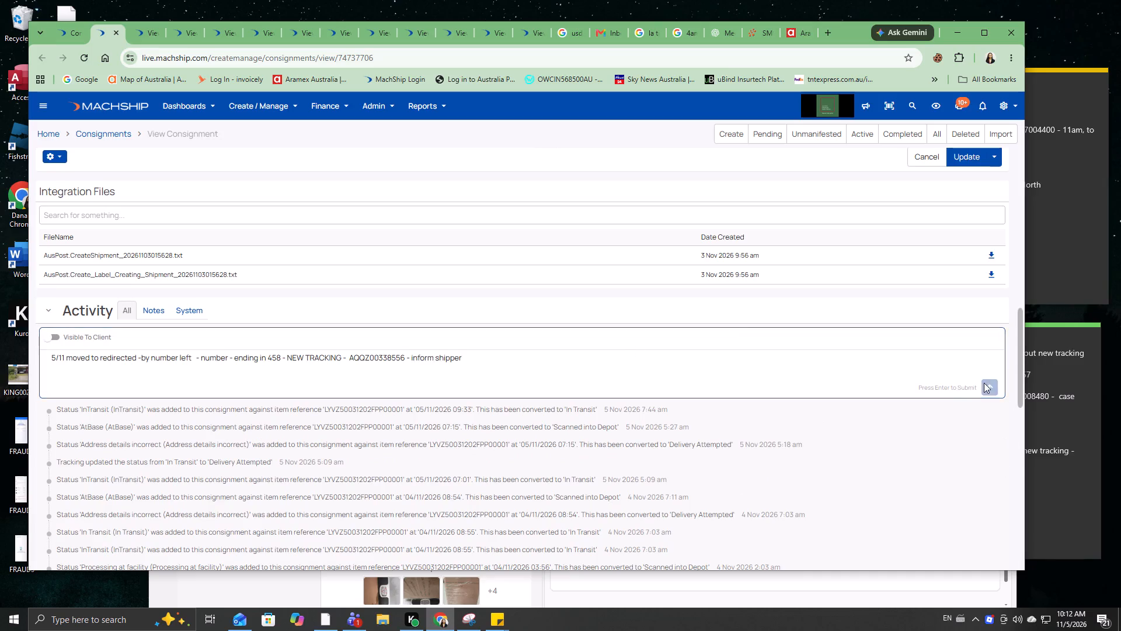
{"action": "scroll", "coordinate": [369, 289], "scroll_direction": "up", "scroll_amount": 20}
{"action": "scroll", "coordinate": [369, 289], "scroll_direction": "up", "scroll_amount": 8}
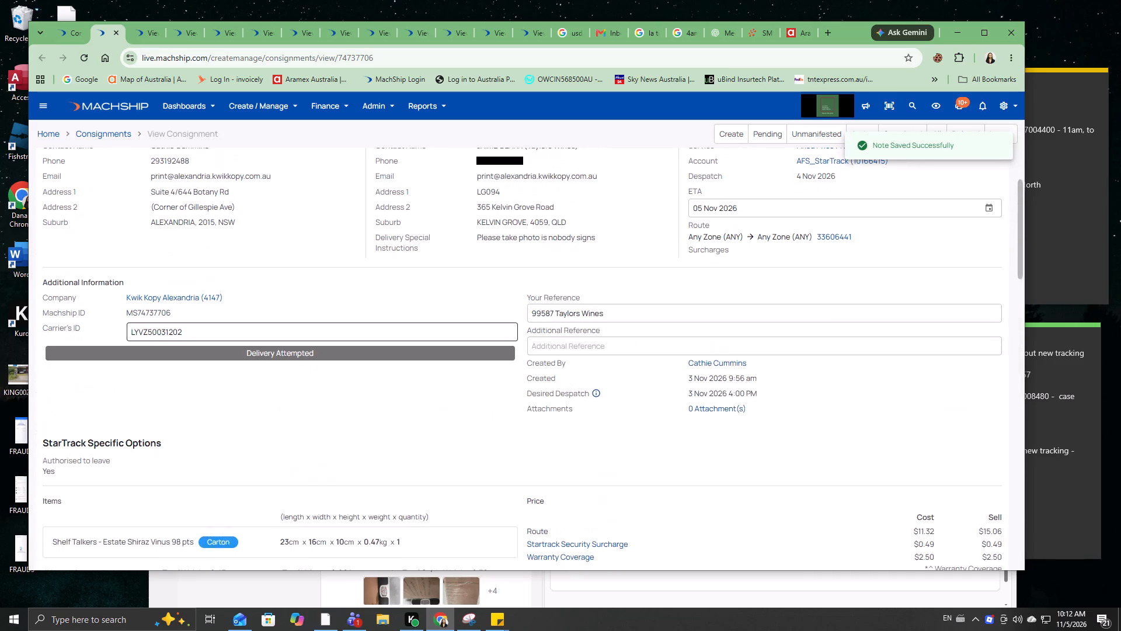
{"action": "scroll", "coordinate": [201, 318], "scroll_direction": "up", "scroll_amount": 5}
{"action": "left_click_drag", "start_coordinate": [285, 272], "coordinate": [146, 278]}
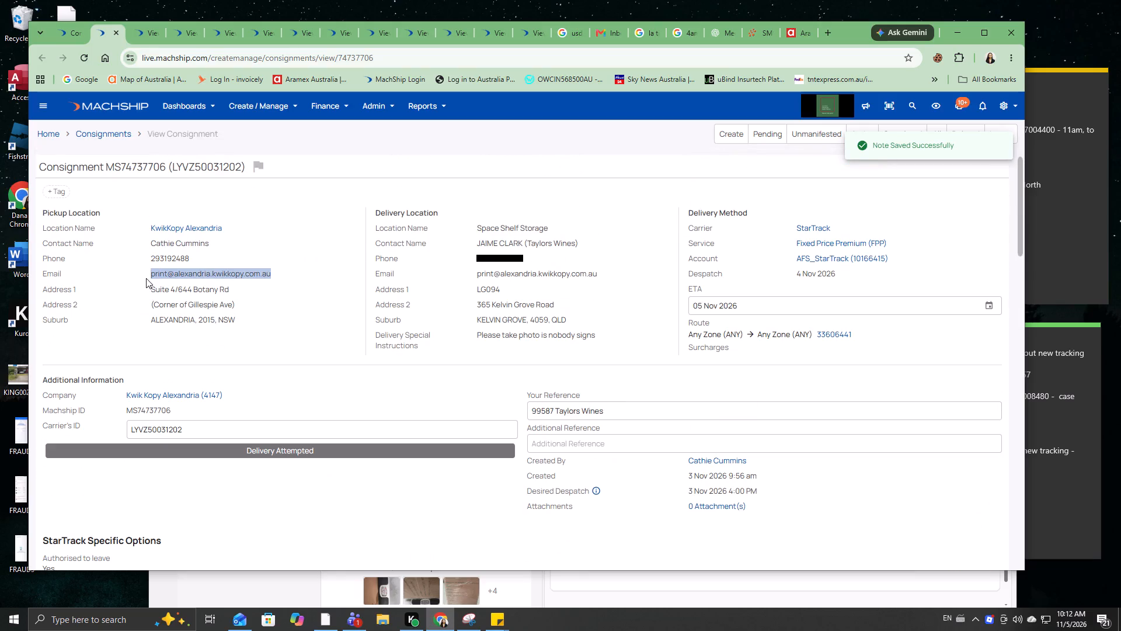
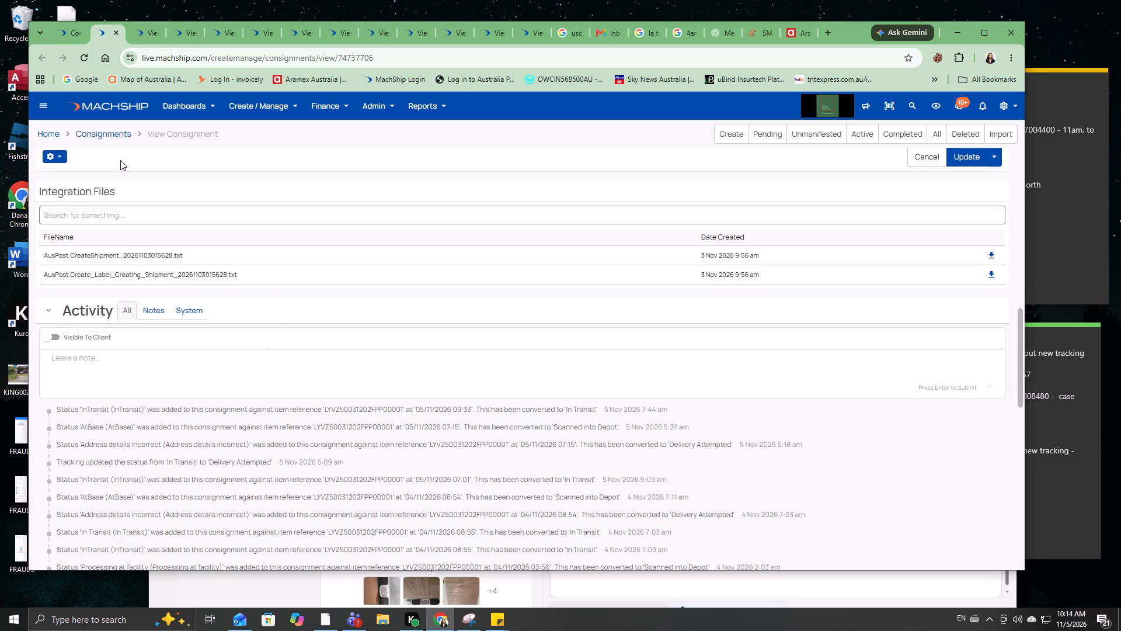
{"action": "left_click", "coordinate": [83, 61]}
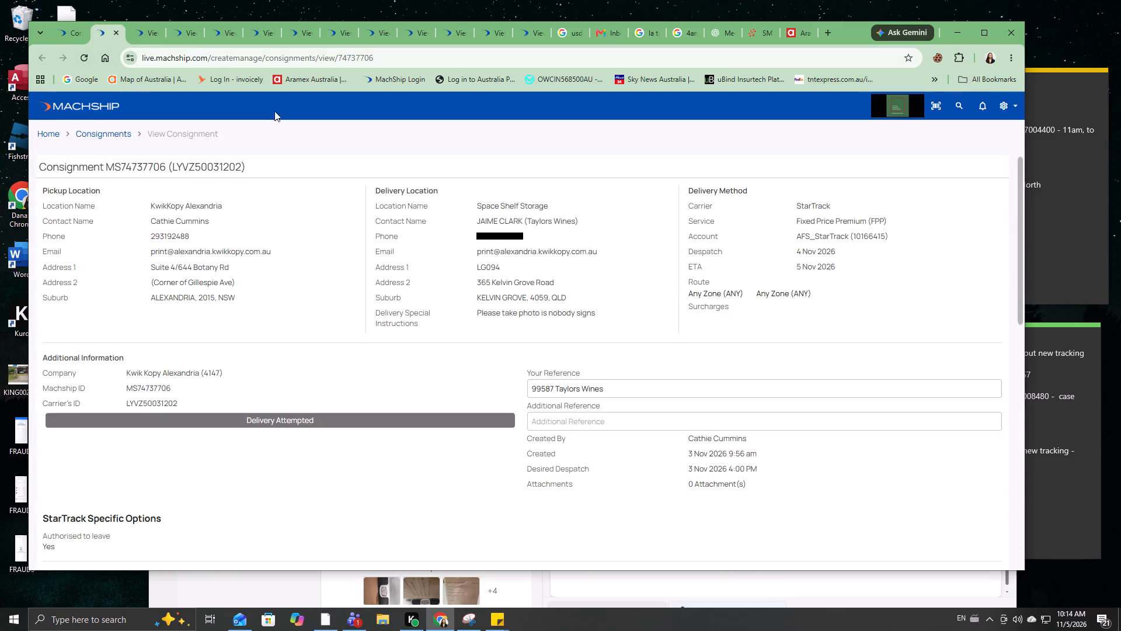
{"action": "scroll", "coordinate": [246, 428], "scroll_direction": "down", "scroll_amount": 1}
{"action": "scroll", "coordinate": [247, 428], "scroll_direction": "down", "scroll_amount": 20}
{"action": "scroll", "coordinate": [247, 428], "scroll_direction": "down", "scroll_amount": 11}
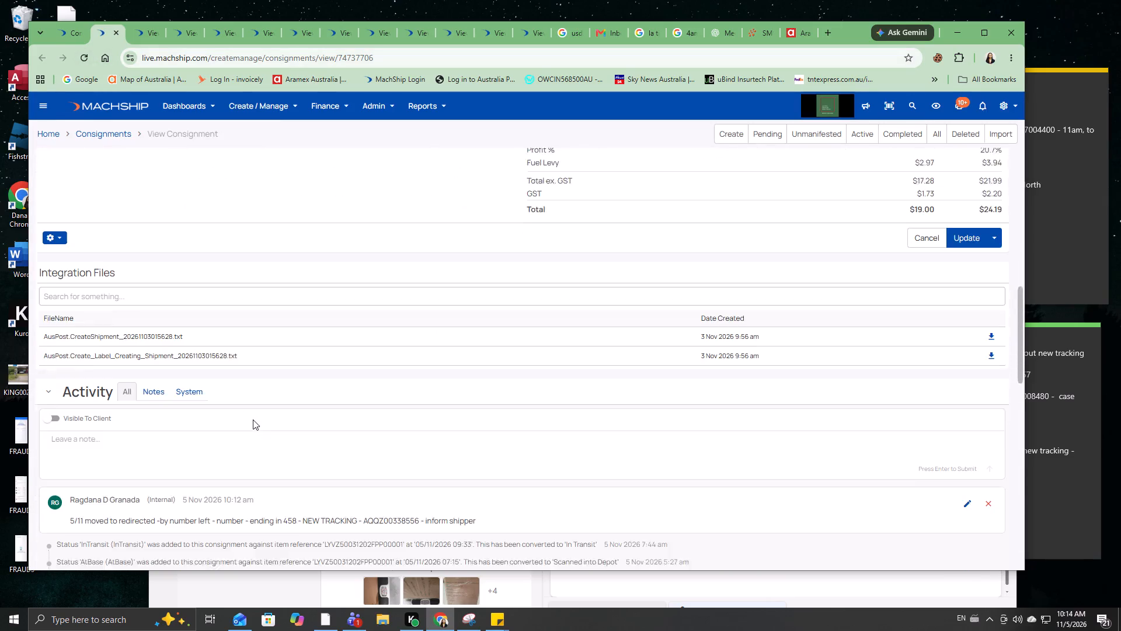
{"action": "double_click", "coordinate": [410, 459]}
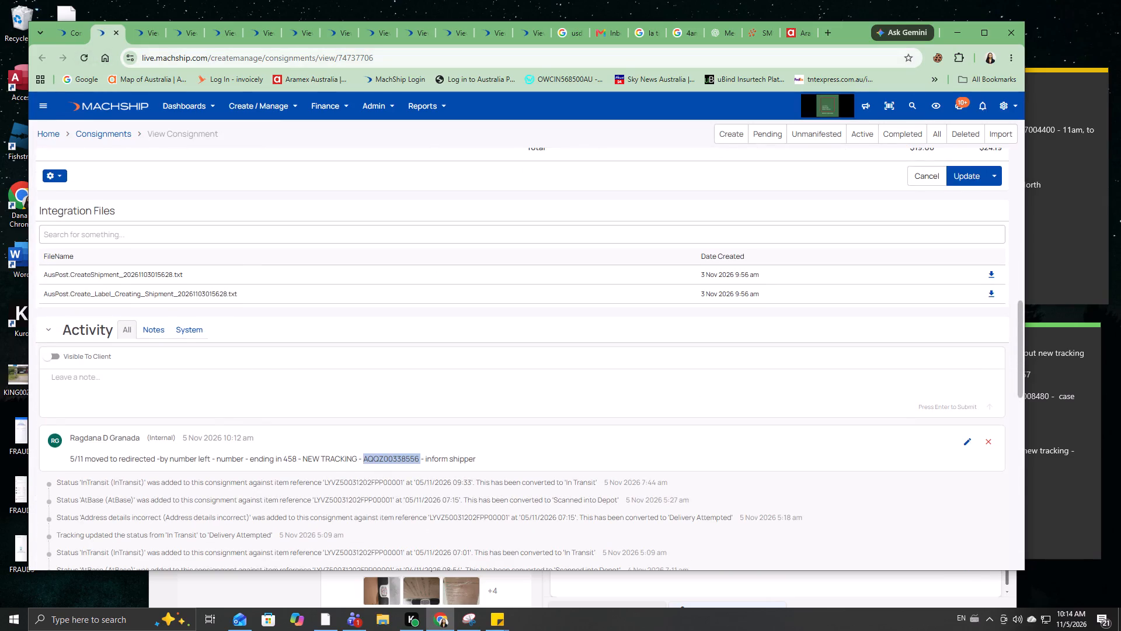
{"action": "key", "text": "ctrl+c"}
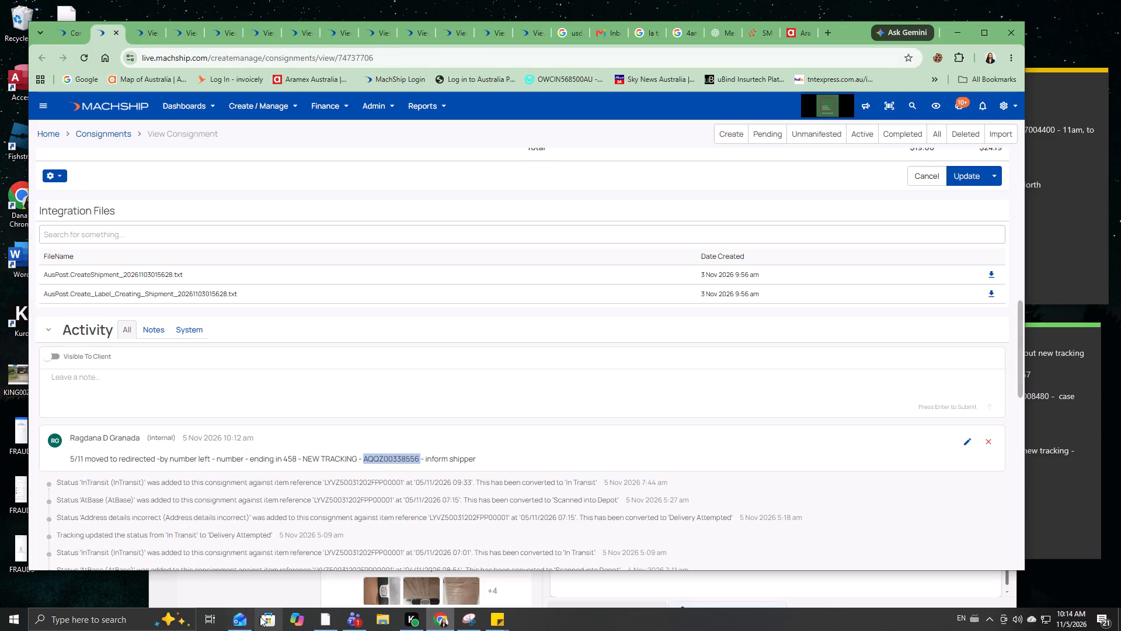
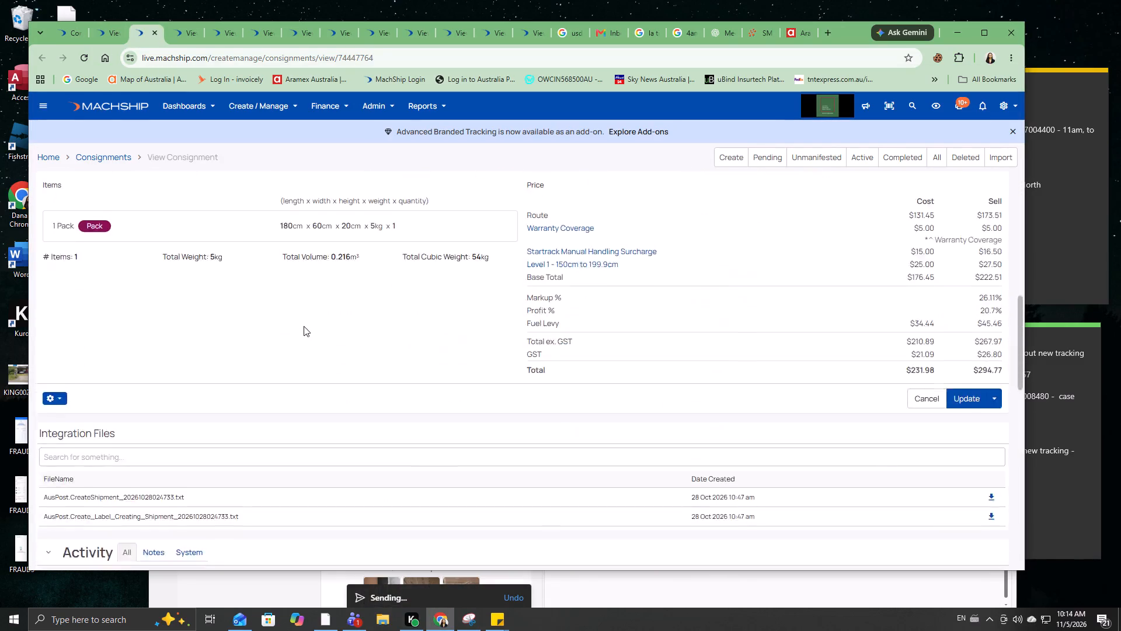
{"action": "scroll", "coordinate": [304, 326], "scroll_direction": "down", "scroll_amount": 8}
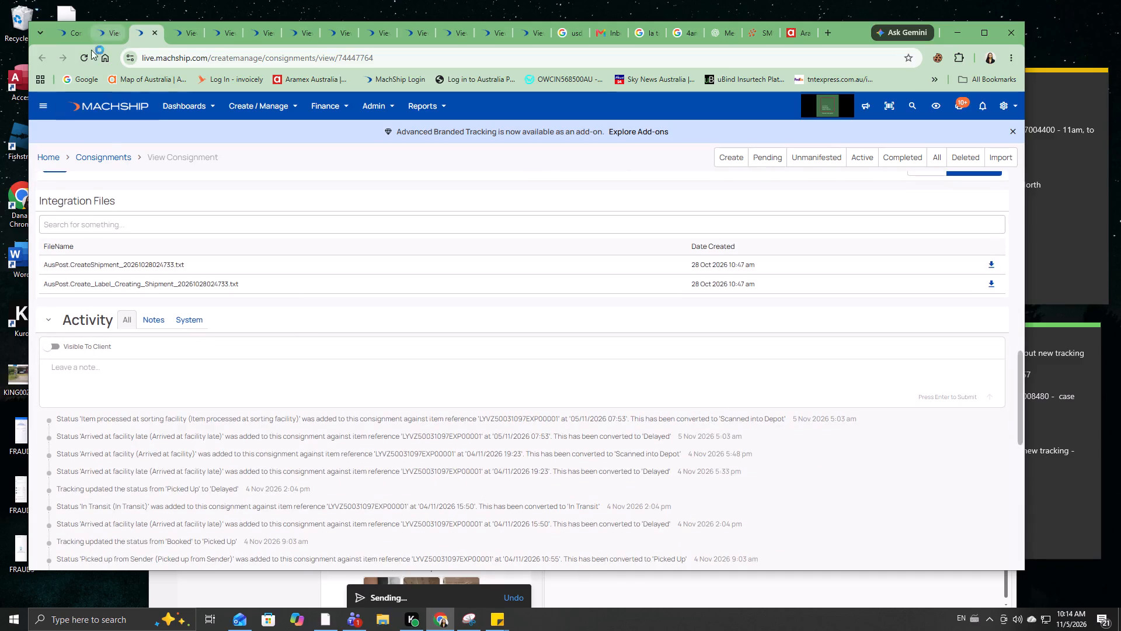
{"action": "left_click", "coordinate": [85, 57]}
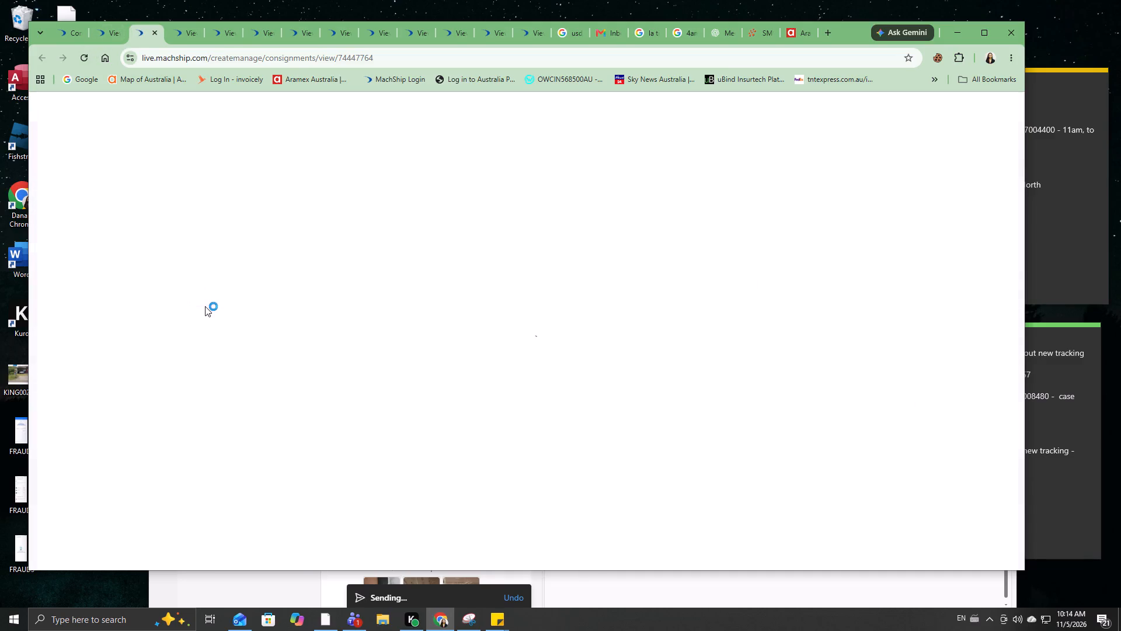
{"action": "scroll", "coordinate": [248, 300], "scroll_direction": "down", "scroll_amount": 14}
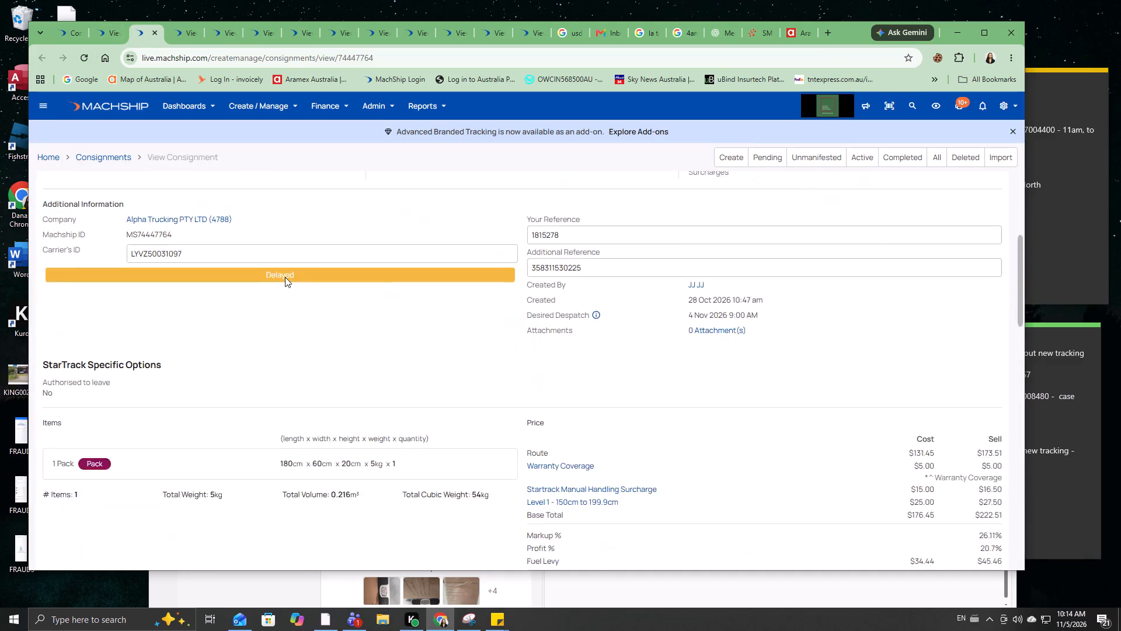
{"action": "scroll", "coordinate": [285, 278], "scroll_direction": "up", "scroll_amount": 1}
{"action": "scroll", "coordinate": [285, 277], "scroll_direction": "down", "scroll_amount": 1}
{"action": "scroll", "coordinate": [285, 278], "scroll_direction": "down", "scroll_amount": 20}
{"action": "scroll", "coordinate": [285, 278], "scroll_direction": "down", "scroll_amount": 4}
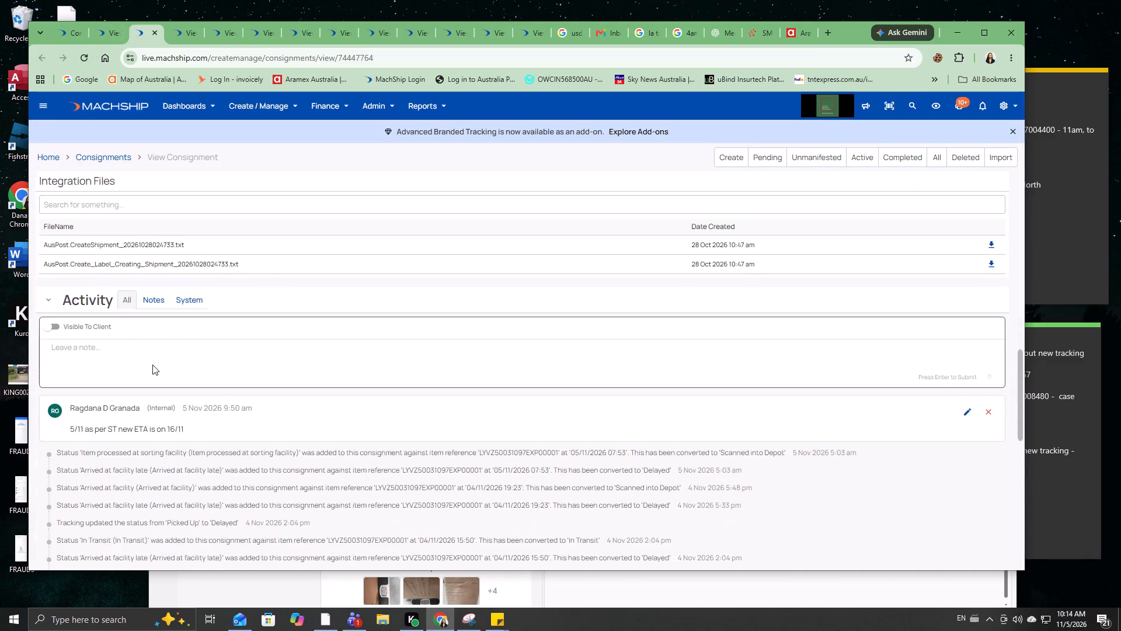
{"action": "left_click", "coordinate": [182, 32]}
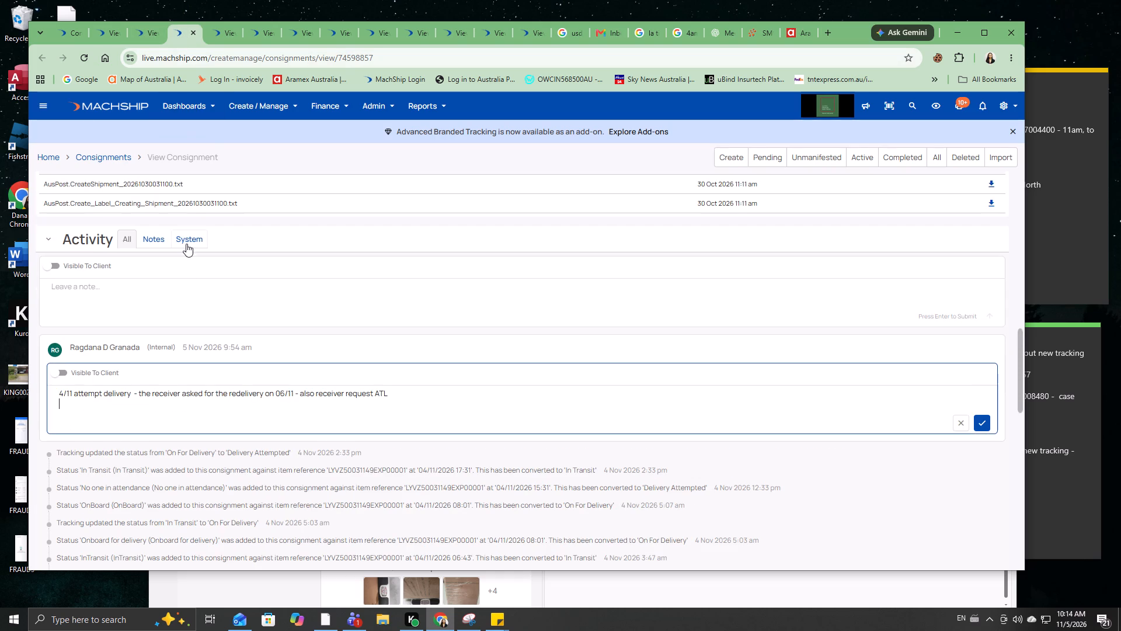
{"action": "left_click", "coordinate": [412, 397]}
{"action": "scroll", "coordinate": [405, 394], "scroll_direction": "up", "scroll_amount": 20}
{"action": "scroll", "coordinate": [405, 394], "scroll_direction": "up", "scroll_amount": 14}
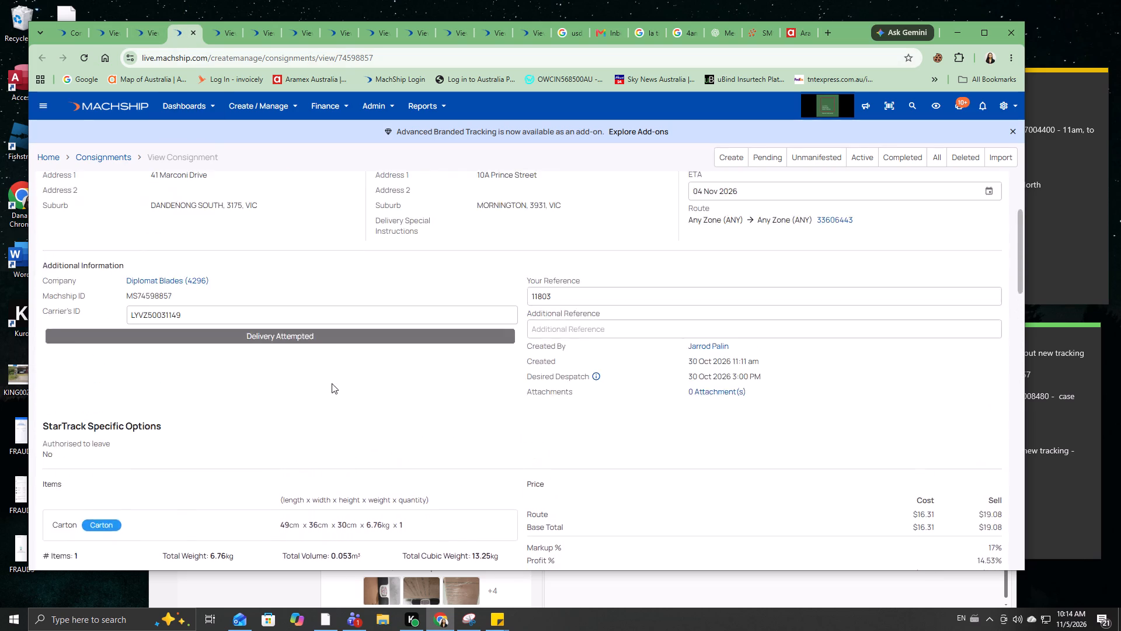
{"action": "scroll", "coordinate": [332, 383], "scroll_direction": "up", "scroll_amount": 2}
{"action": "scroll", "coordinate": [350, 423], "scroll_direction": "down", "scroll_amount": 10}
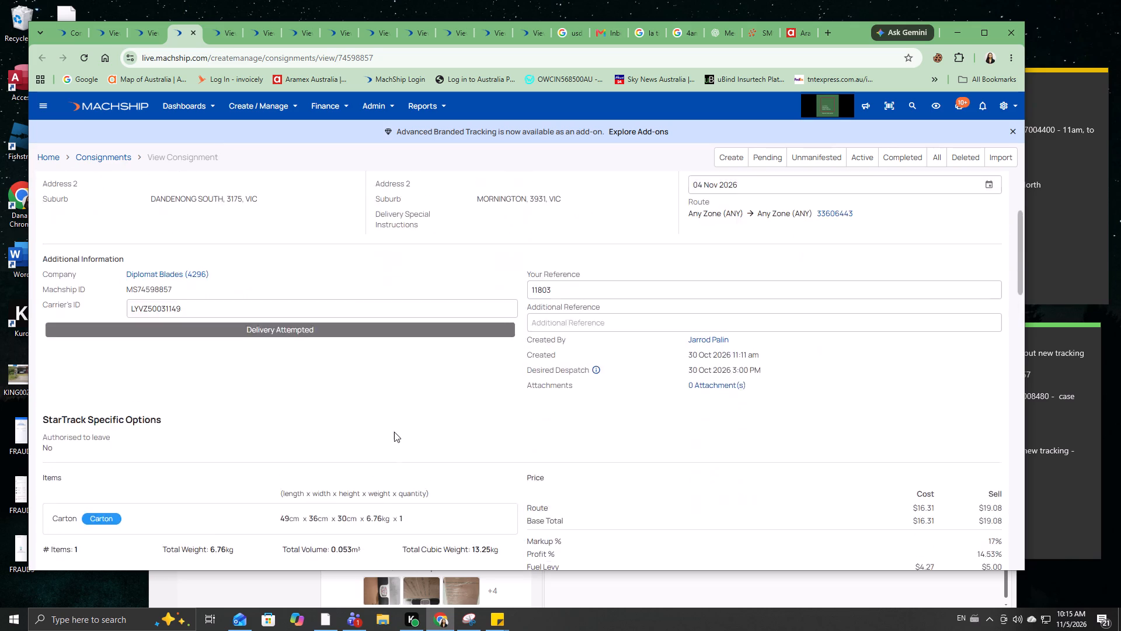
{"action": "scroll", "coordinate": [394, 432], "scroll_direction": "down", "scroll_amount": 20}
{"action": "scroll", "coordinate": [394, 432], "scroll_direction": "down", "scroll_amount": 5}
{"action": "left_click", "coordinate": [409, 417]}
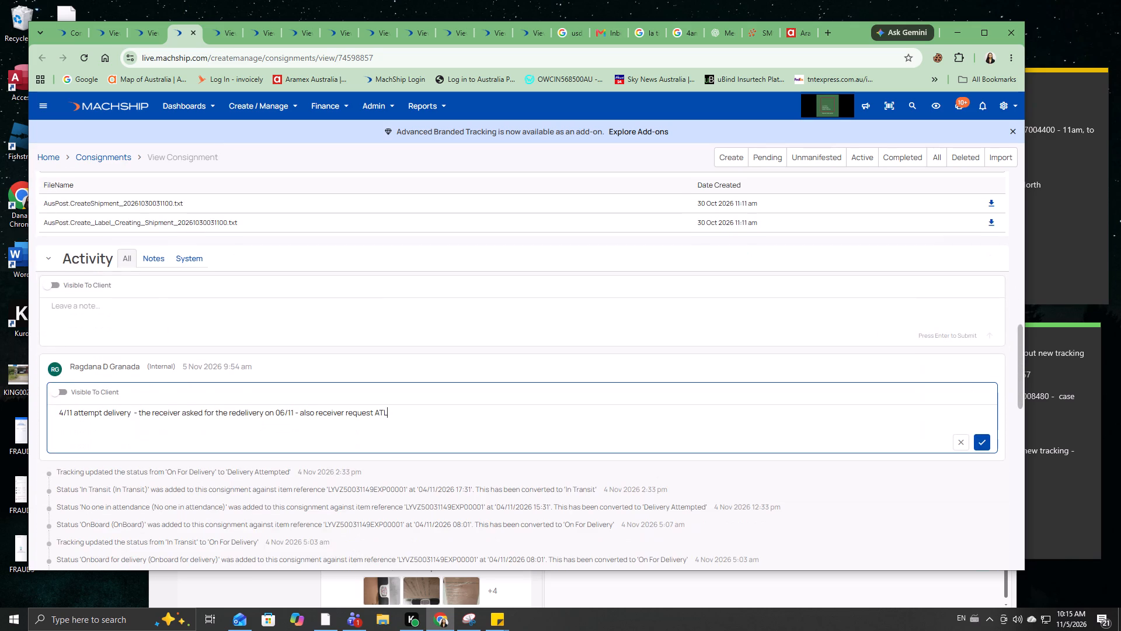
{"action": "left_click", "coordinate": [983, 442]}
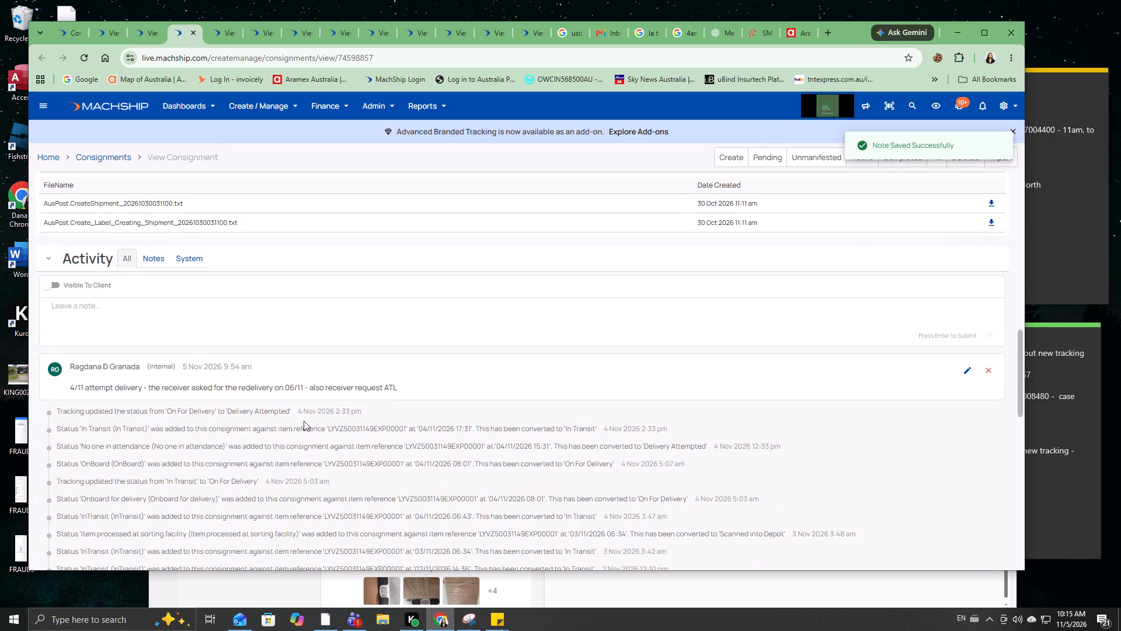
{"action": "scroll", "coordinate": [234, 373], "scroll_direction": "up", "scroll_amount": 9}
{"action": "scroll", "coordinate": [895, 523], "scroll_direction": "down", "scroll_amount": 6}
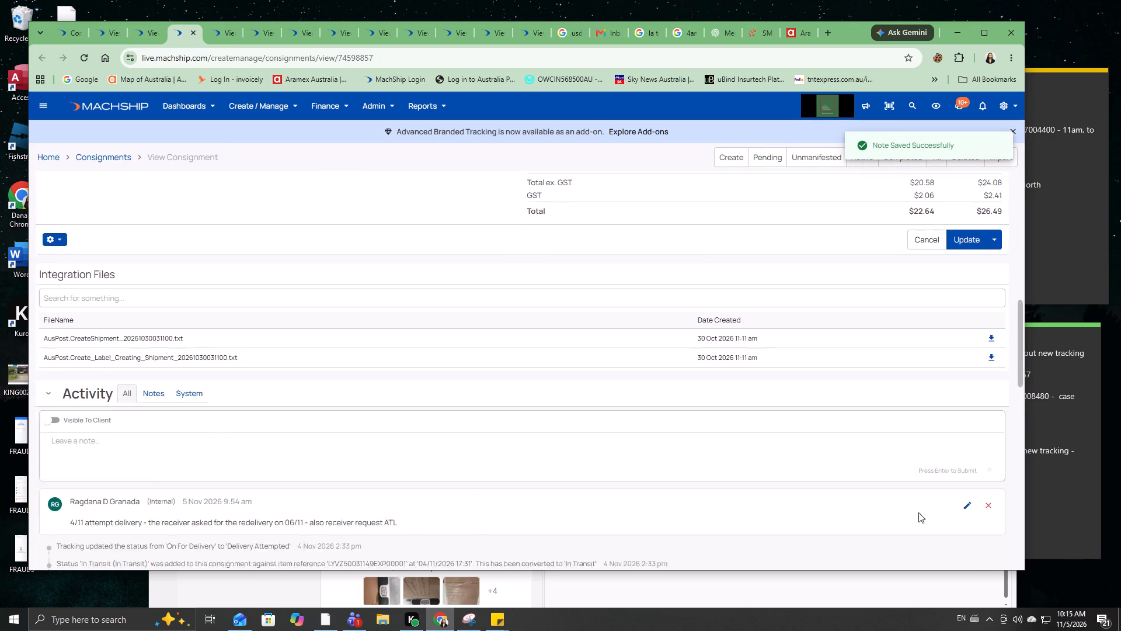
{"action": "left_click", "coordinate": [967, 429]}
{"action": "left_click", "coordinate": [453, 474]}
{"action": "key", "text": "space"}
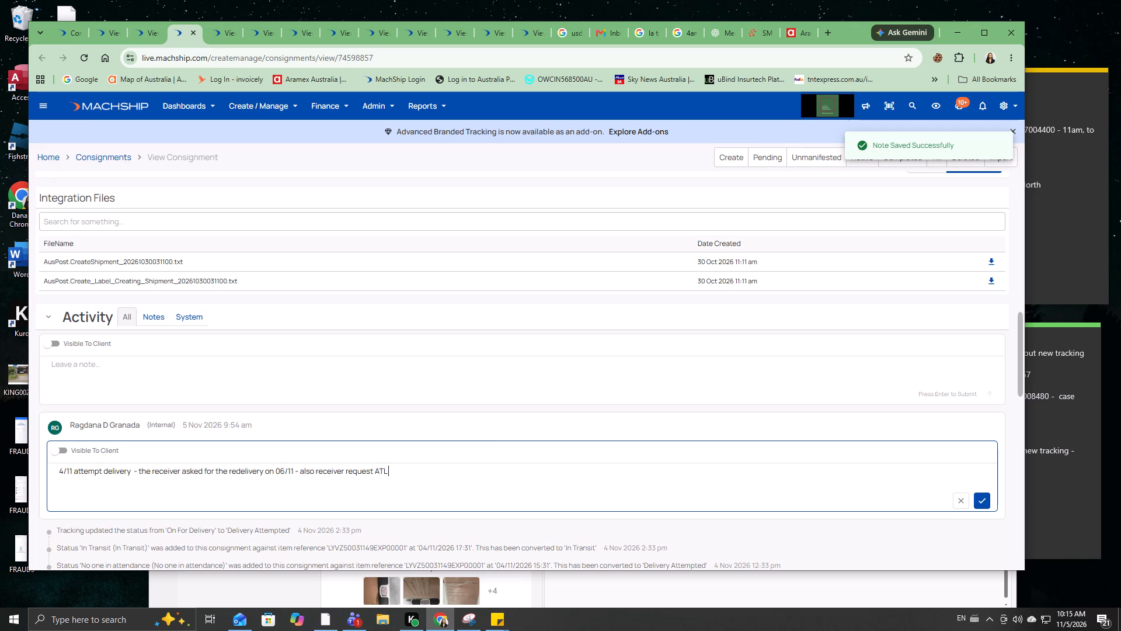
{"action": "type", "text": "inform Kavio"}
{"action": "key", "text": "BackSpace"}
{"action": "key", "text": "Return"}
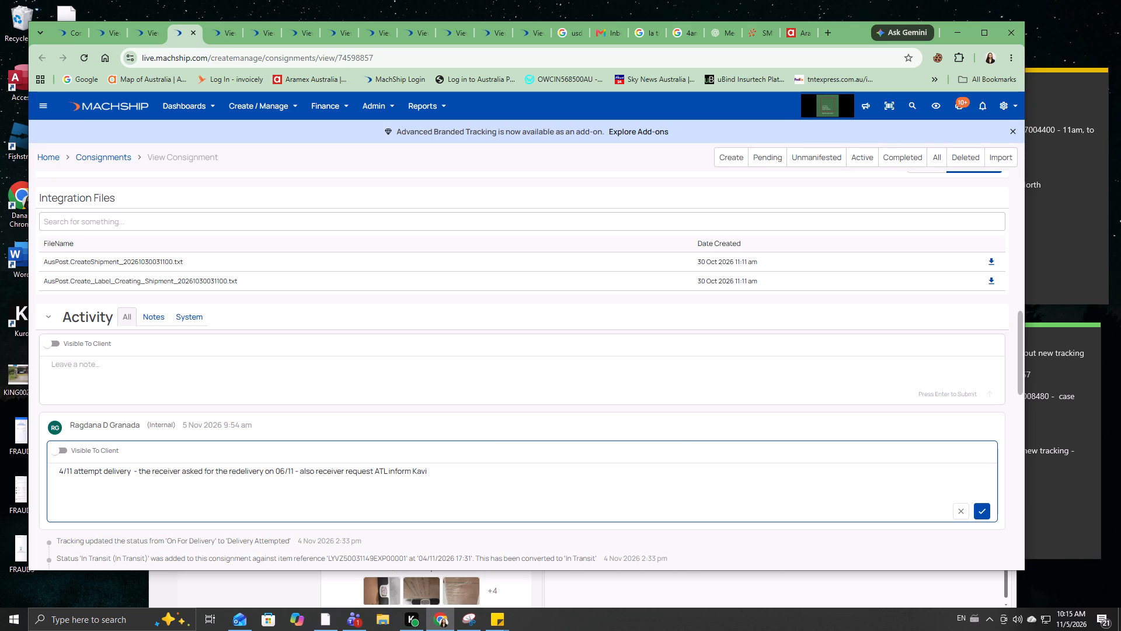
{"action": "left_click", "coordinate": [987, 512]}
{"action": "scroll", "coordinate": [560, 448], "scroll_direction": "up", "scroll_amount": 6}
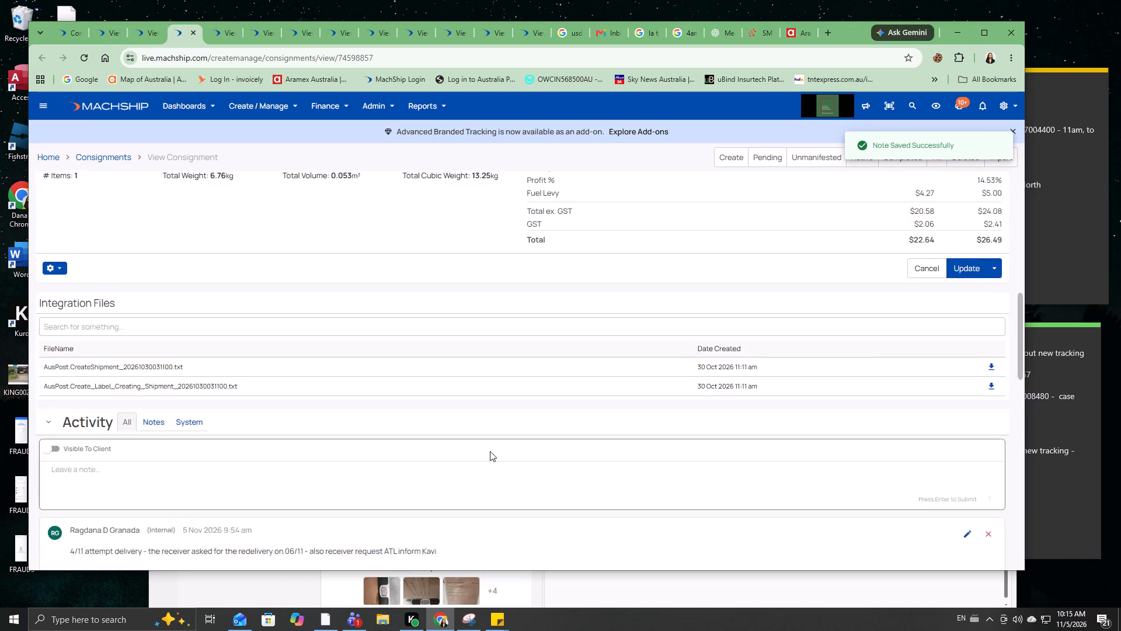
{"action": "scroll", "coordinate": [490, 451], "scroll_direction": "up", "scroll_amount": 20}
{"action": "scroll", "coordinate": [490, 451], "scroll_direction": "up", "scroll_amount": 7}
{"action": "scroll", "coordinate": [423, 451], "scroll_direction": "up", "scroll_amount": 2}
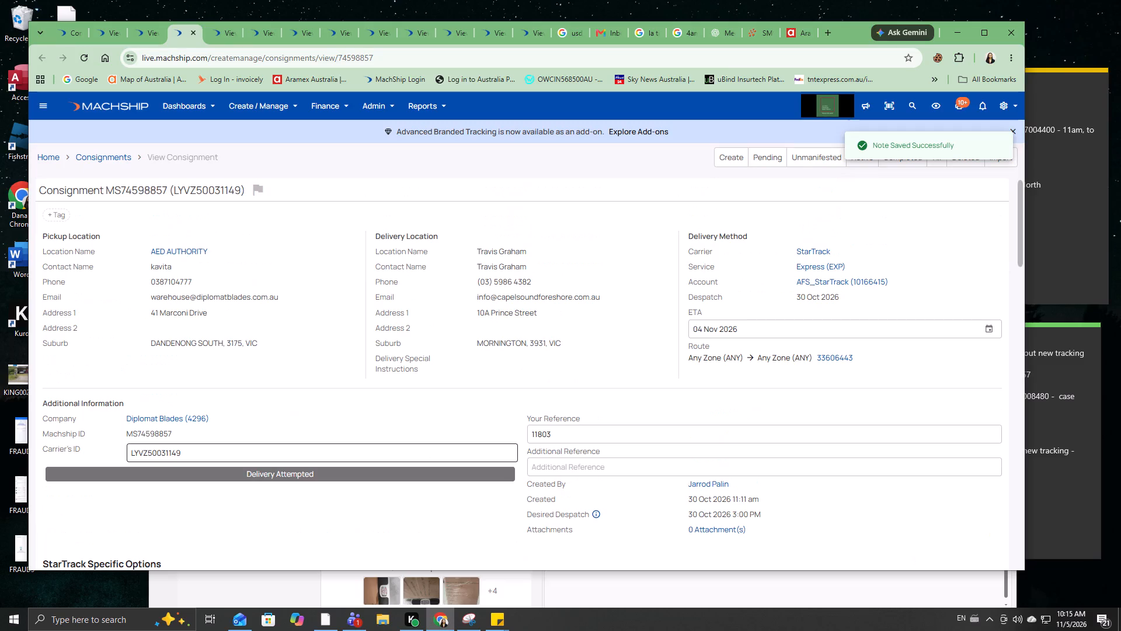
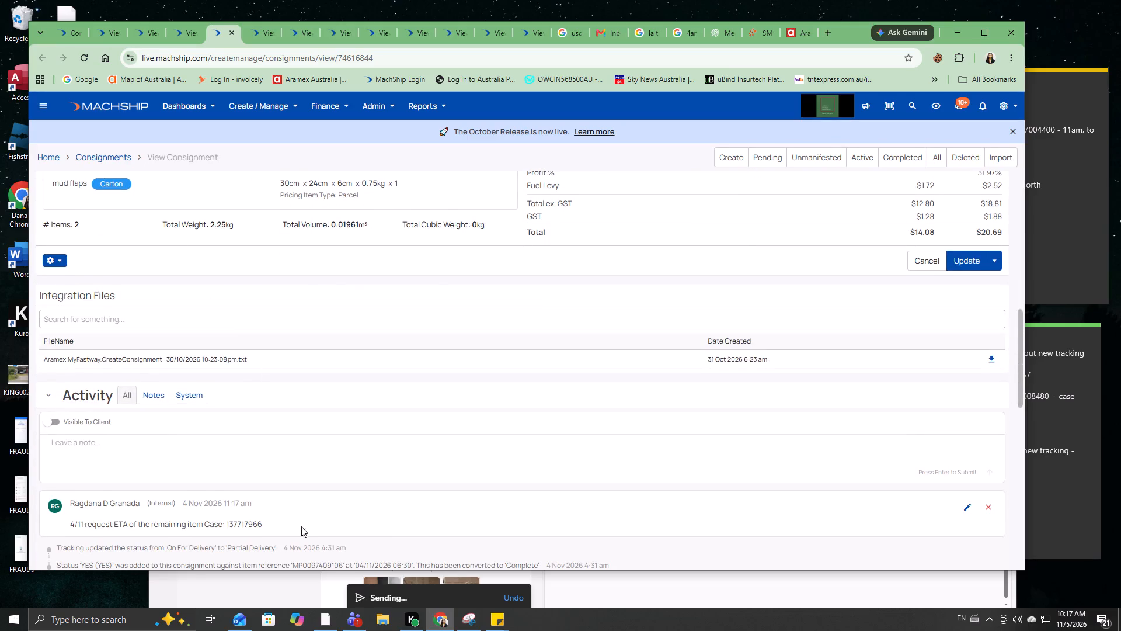
{"action": "double_click", "coordinate": [255, 524]}
{"action": "key", "text": "ctrl+c"}
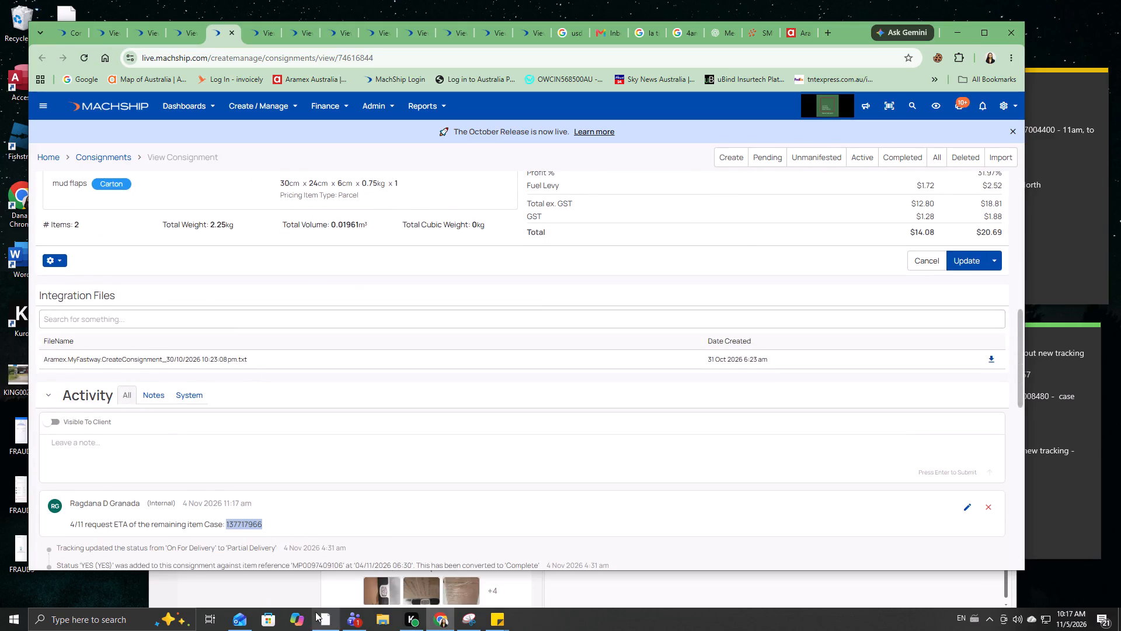
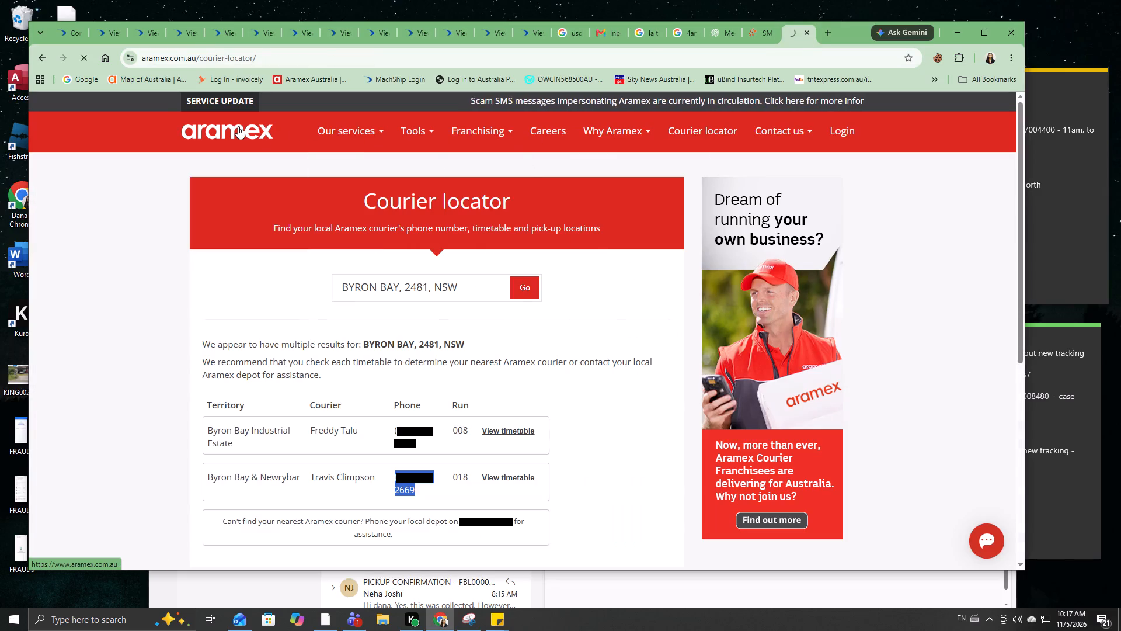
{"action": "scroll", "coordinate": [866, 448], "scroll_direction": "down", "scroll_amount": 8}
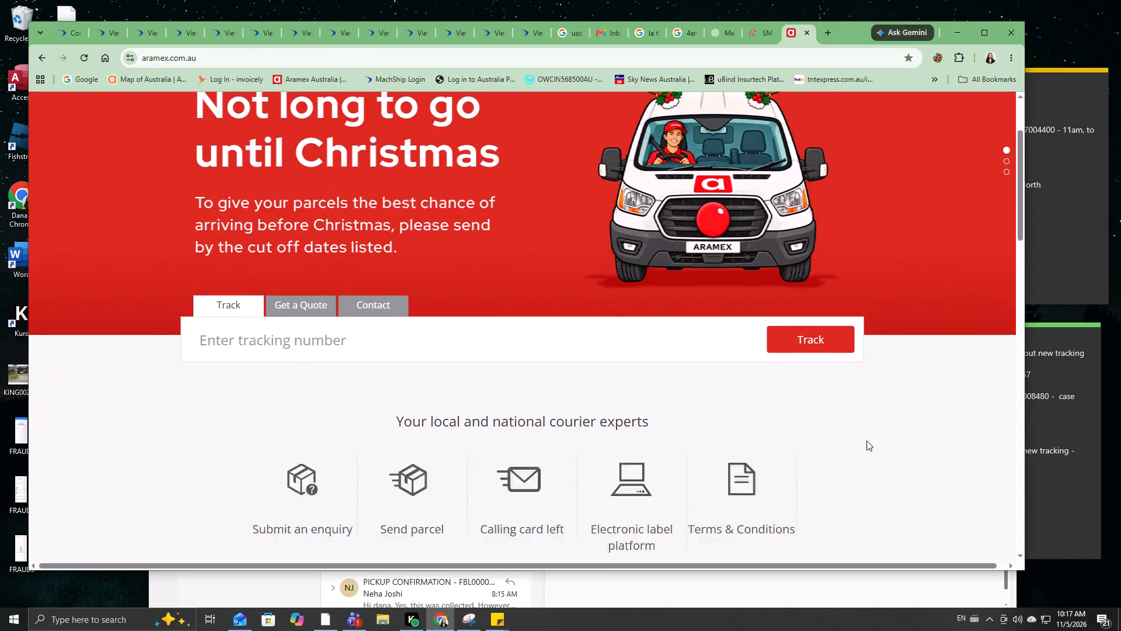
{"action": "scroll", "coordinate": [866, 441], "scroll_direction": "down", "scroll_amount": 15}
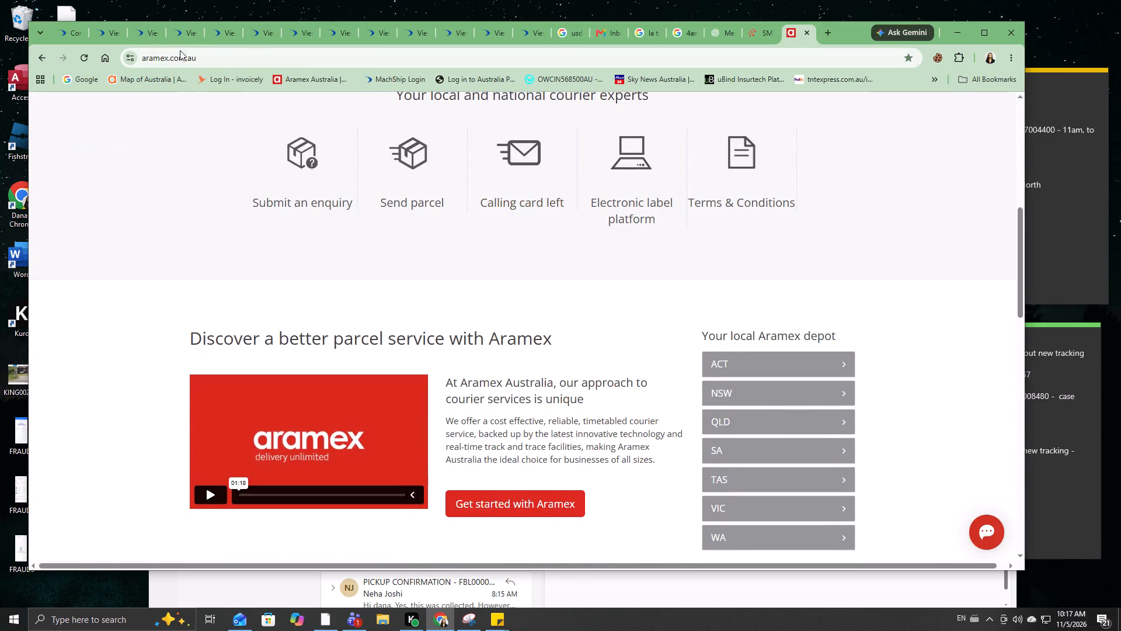
{"action": "left_click", "coordinate": [182, 36]}
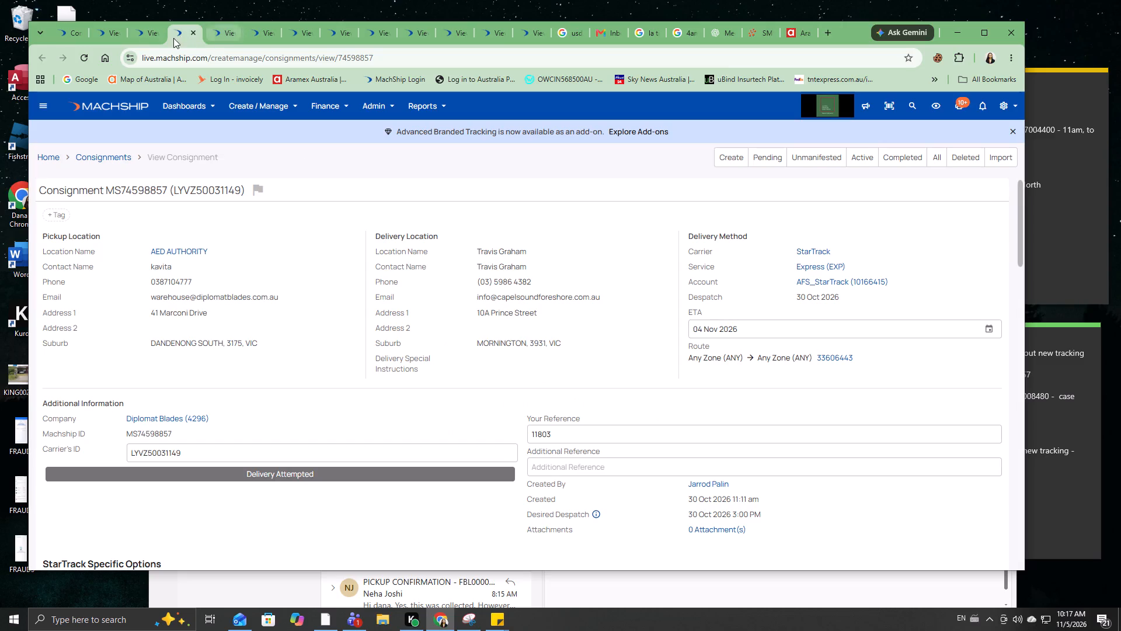
{"action": "left_click", "coordinate": [107, 37]}
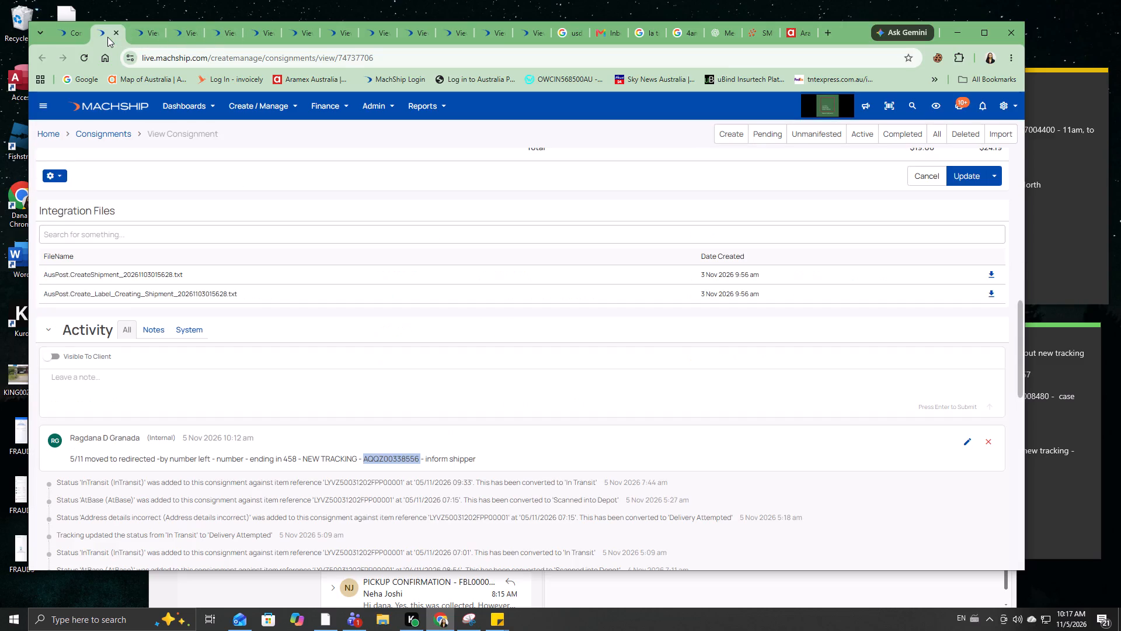
{"action": "left_click", "coordinate": [116, 36]}
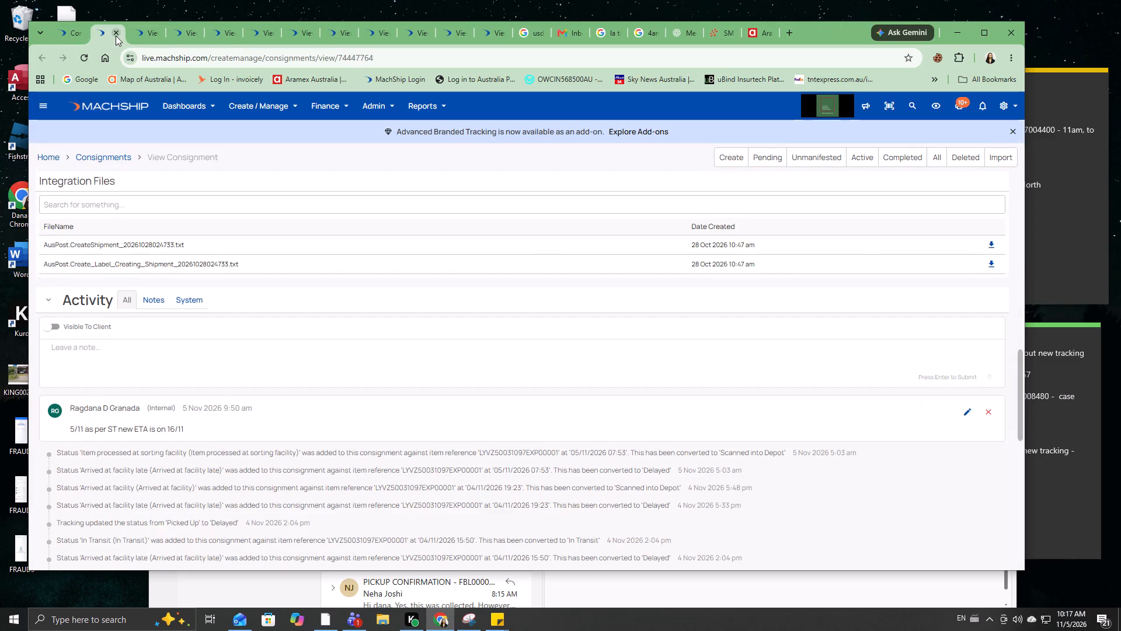
{"action": "left_click", "coordinate": [116, 36]}
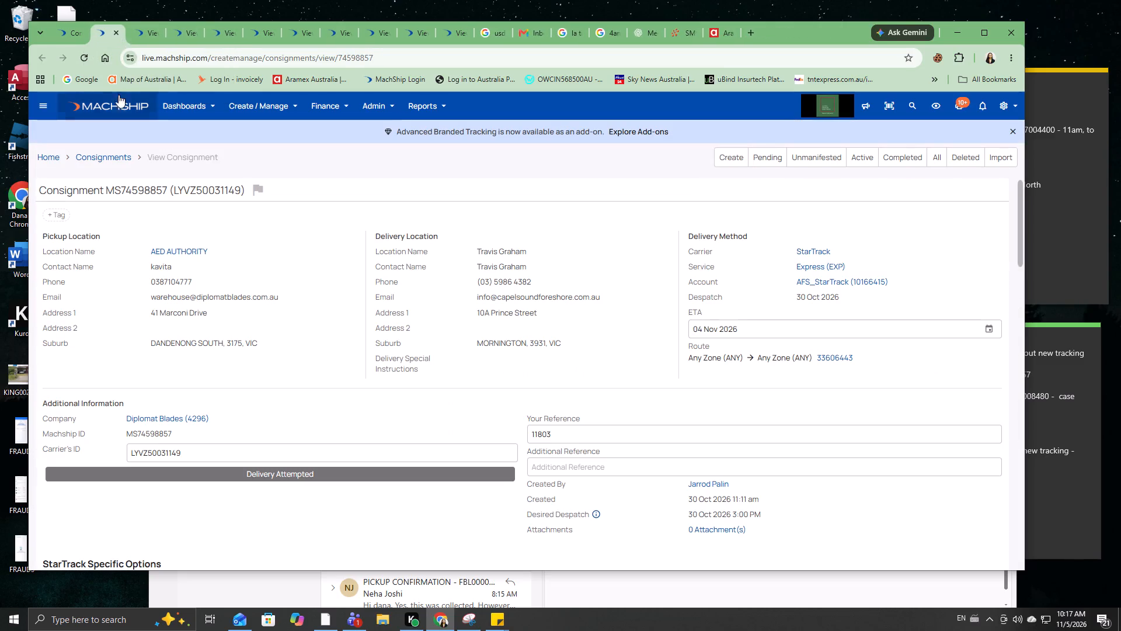
{"action": "left_click", "coordinate": [129, 32]}
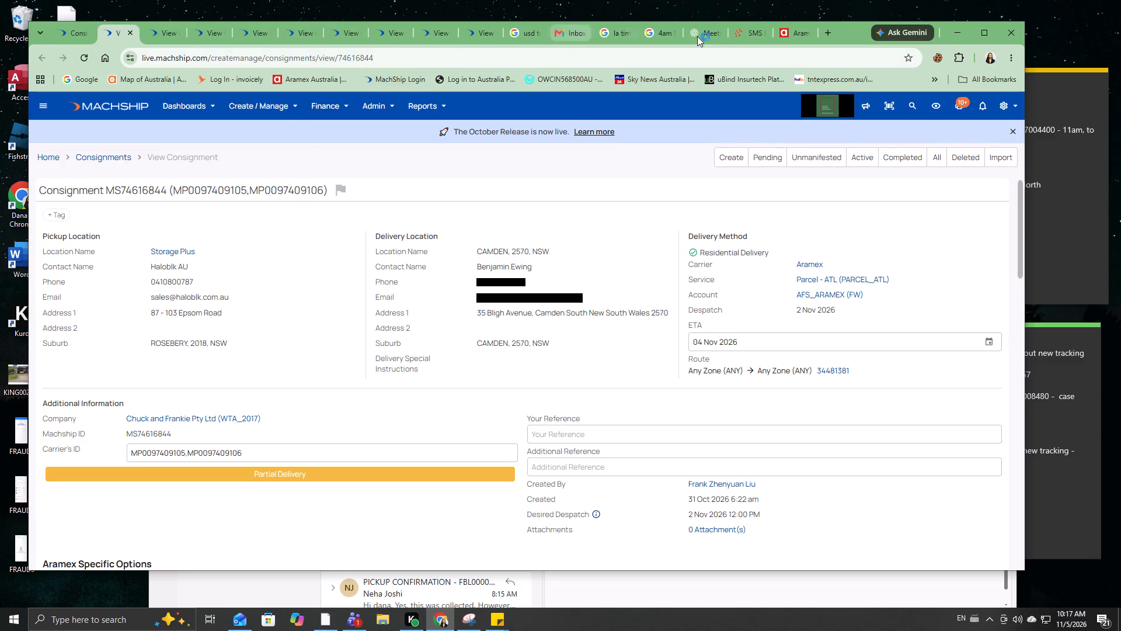
{"action": "left_click", "coordinate": [791, 36]}
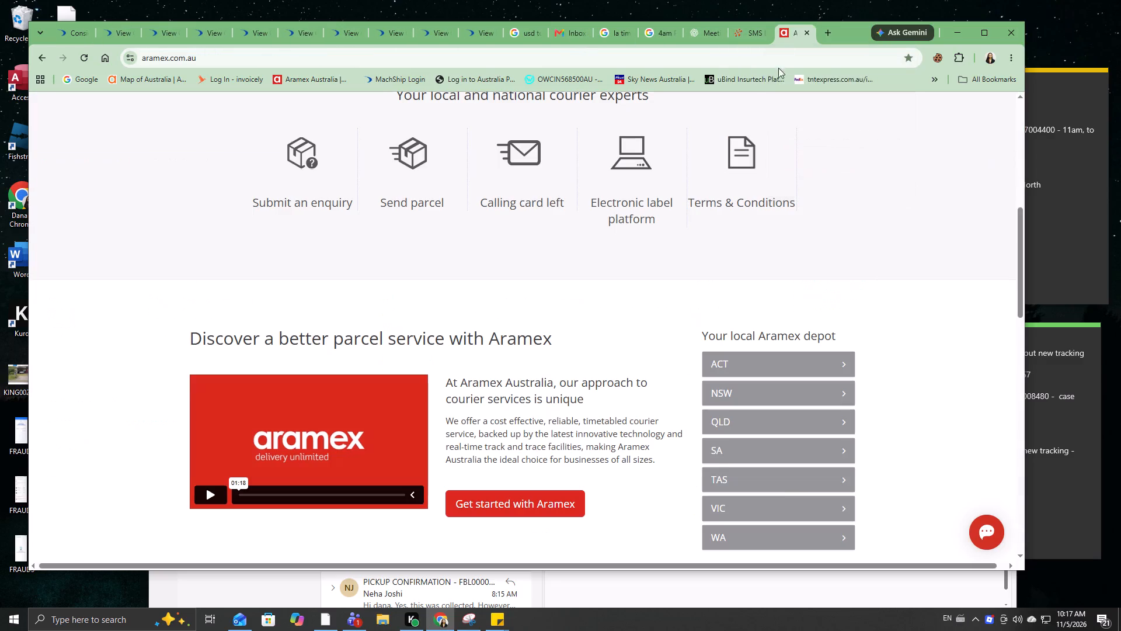
{"action": "left_click", "coordinate": [114, 33]}
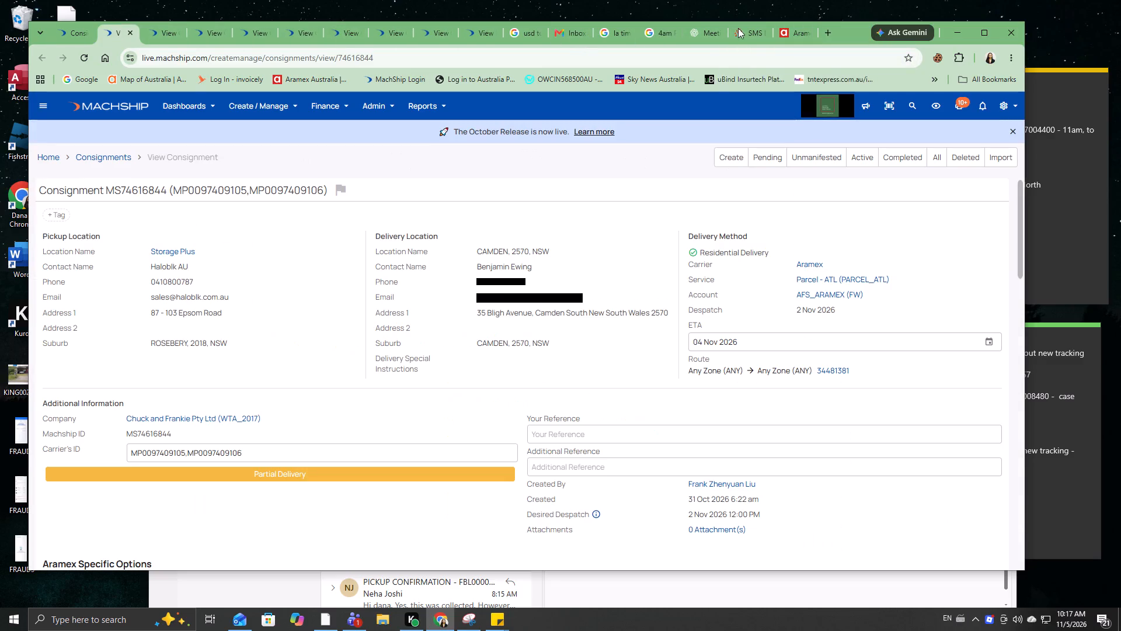
{"action": "left_click", "coordinate": [792, 32]}
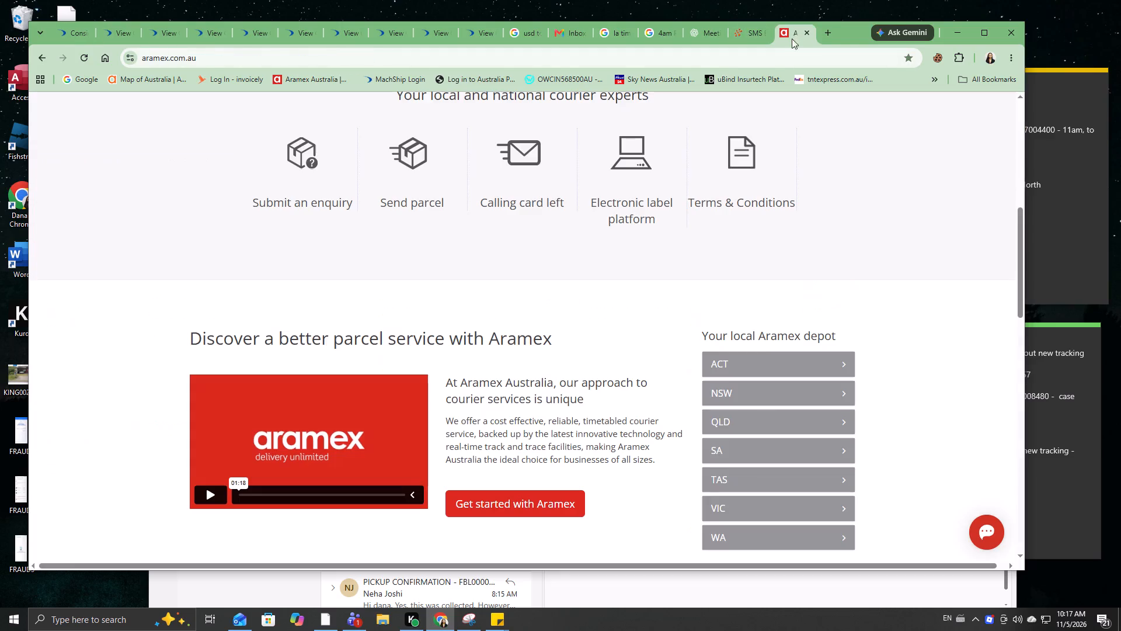
{"action": "scroll", "coordinate": [784, 417], "scroll_direction": "down", "scroll_amount": 8}
{"action": "left_click", "coordinate": [731, 240]}
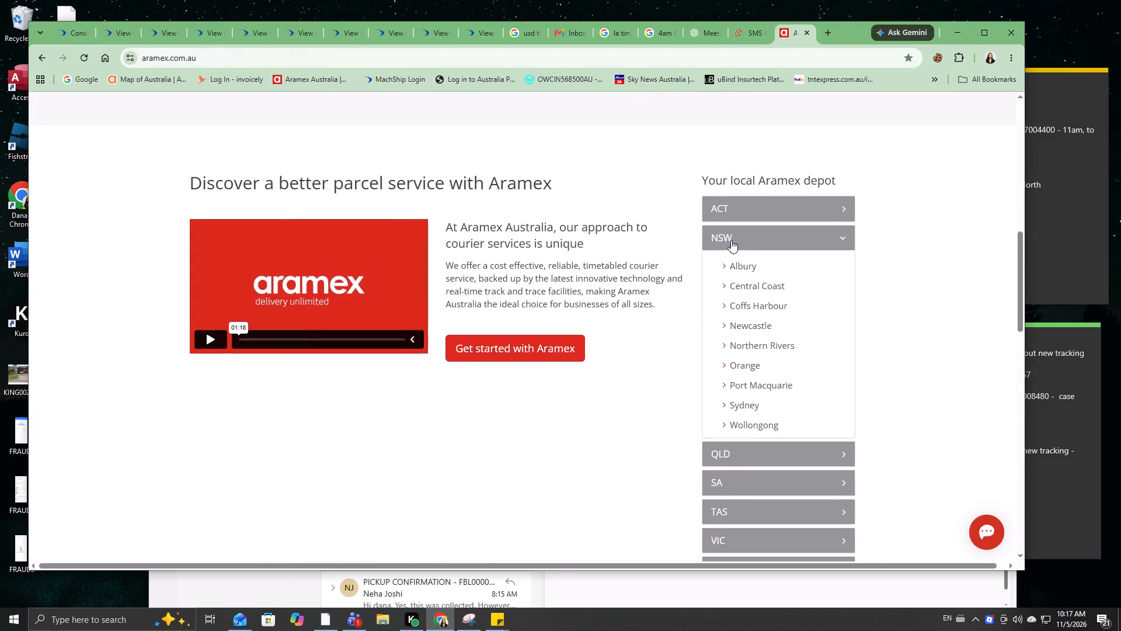
{"action": "left_click", "coordinate": [742, 408]}
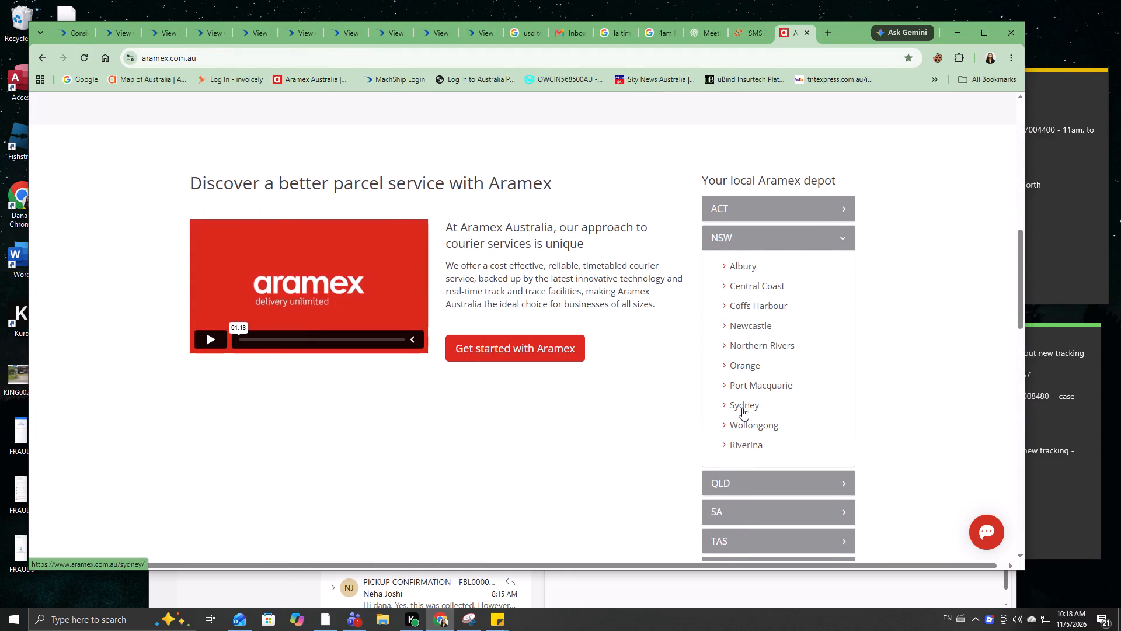
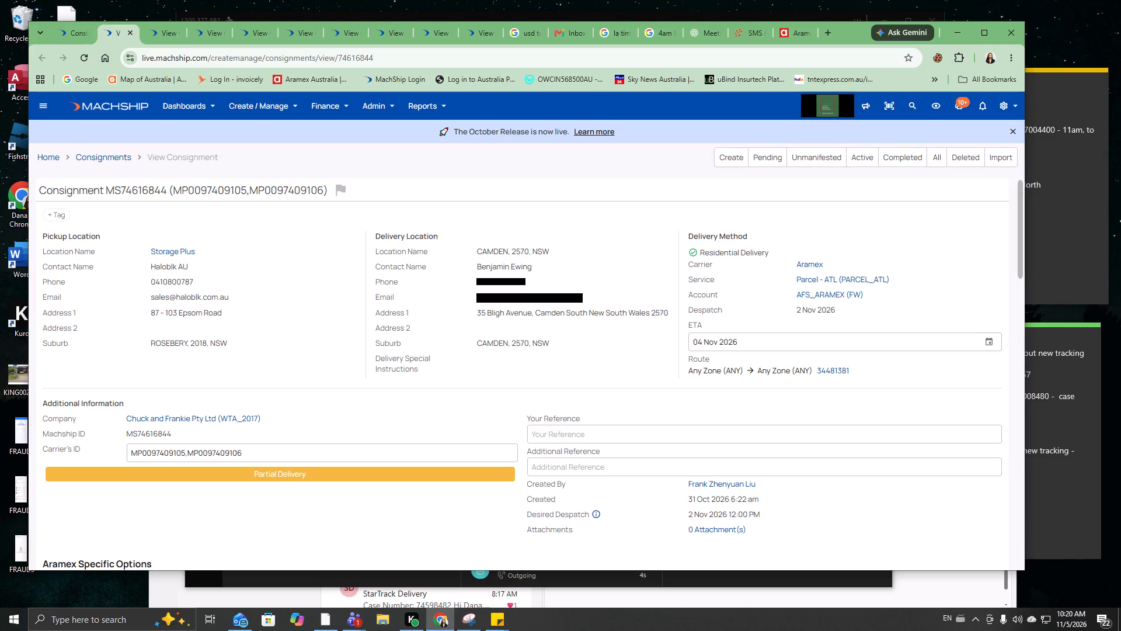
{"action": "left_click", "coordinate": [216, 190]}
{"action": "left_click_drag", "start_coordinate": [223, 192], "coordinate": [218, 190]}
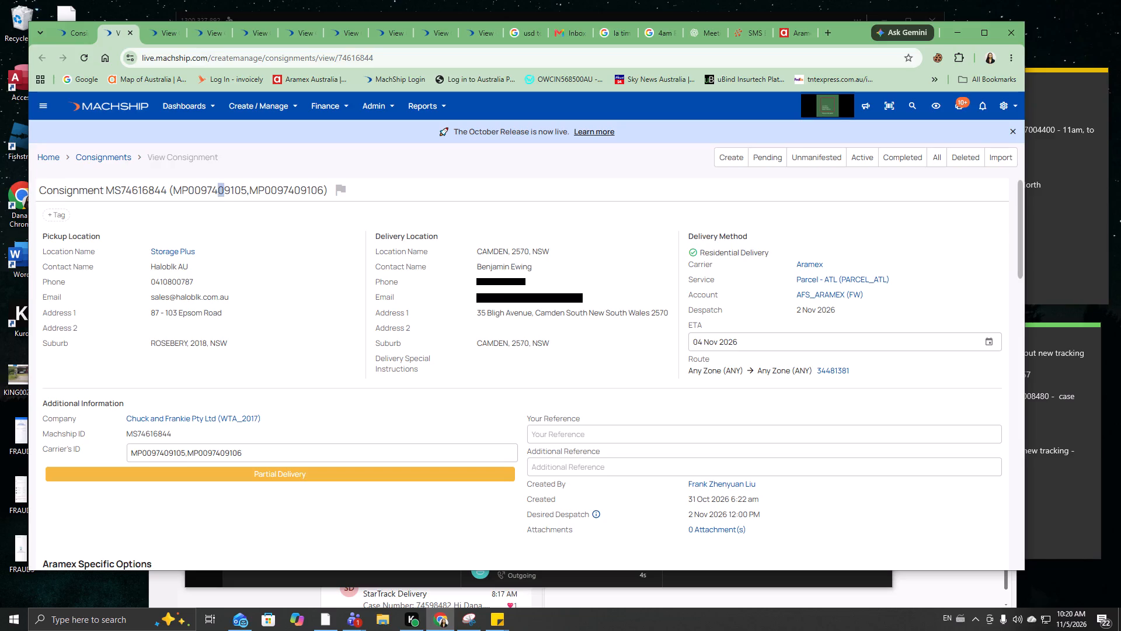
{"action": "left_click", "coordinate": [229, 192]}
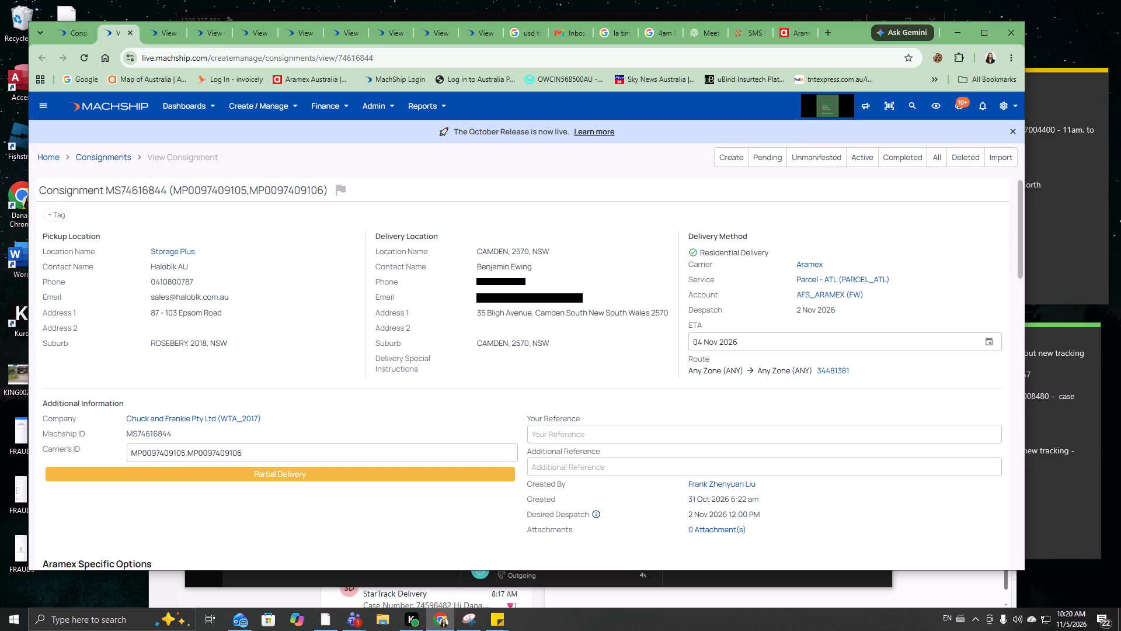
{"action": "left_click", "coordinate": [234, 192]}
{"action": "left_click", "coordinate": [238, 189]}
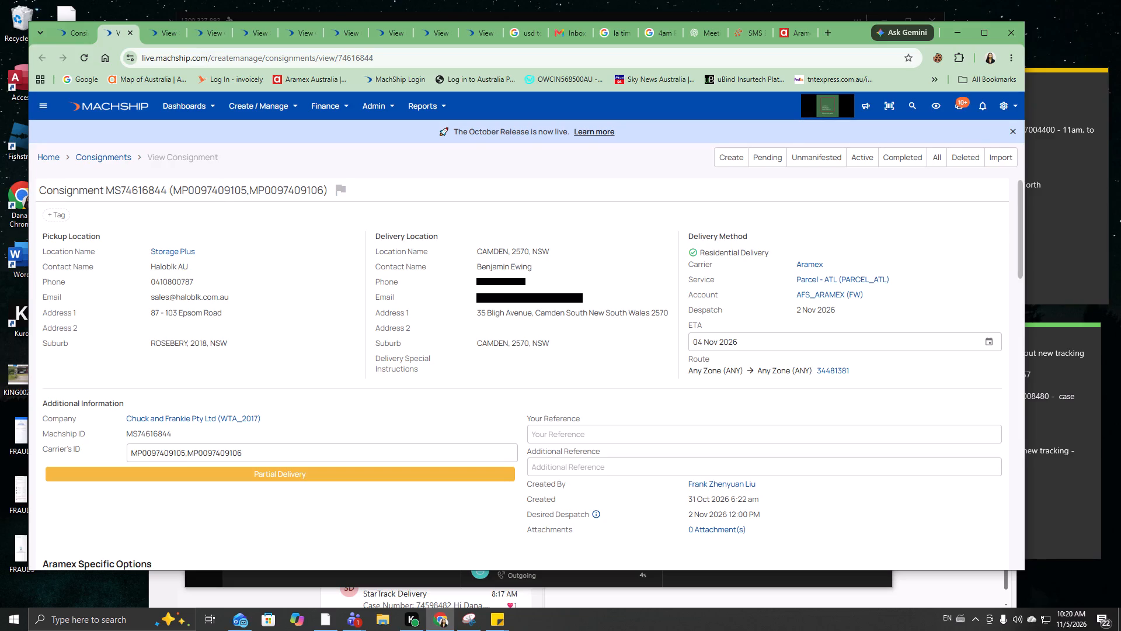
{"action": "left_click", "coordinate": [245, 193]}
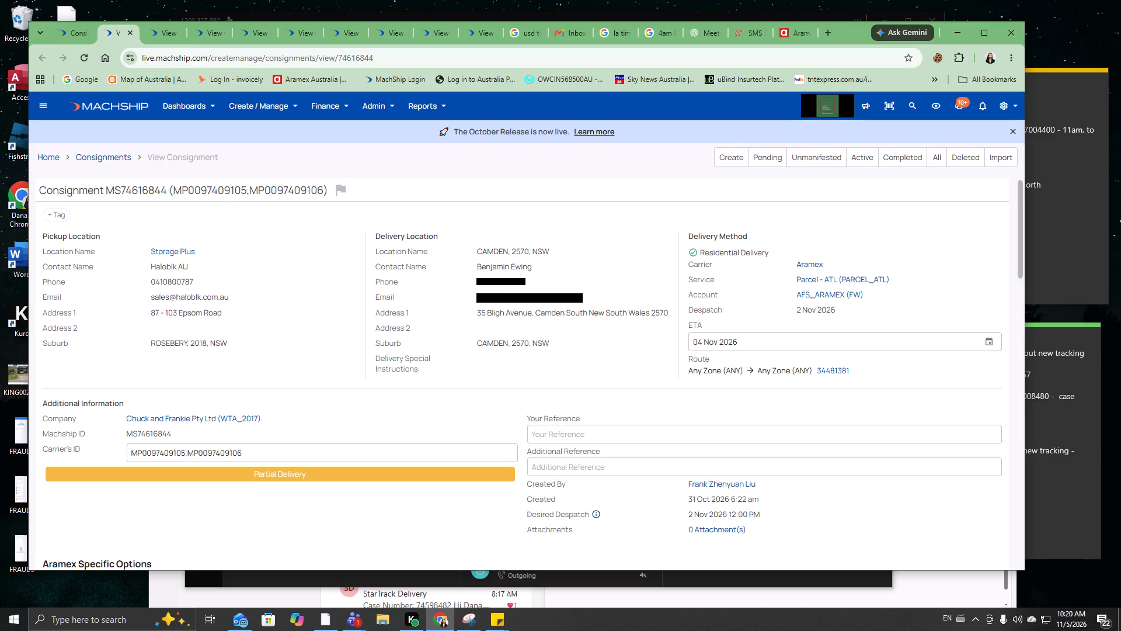
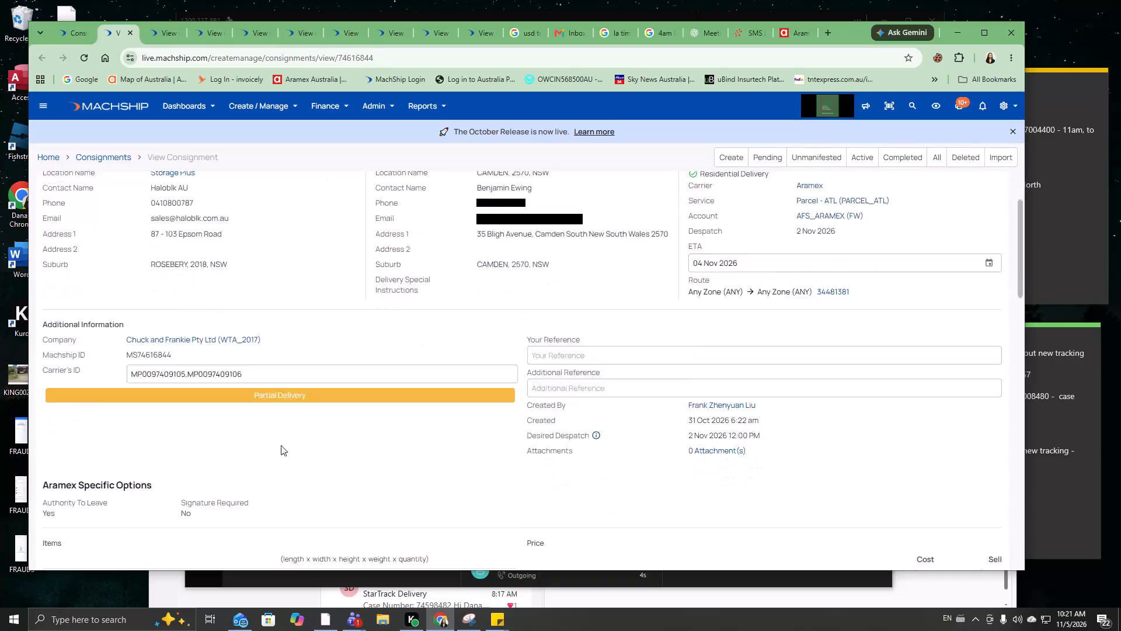
{"action": "scroll", "coordinate": [217, 334], "scroll_direction": "down", "scroll_amount": 20}
{"action": "scroll", "coordinate": [217, 334], "scroll_direction": "down", "scroll_amount": 1}
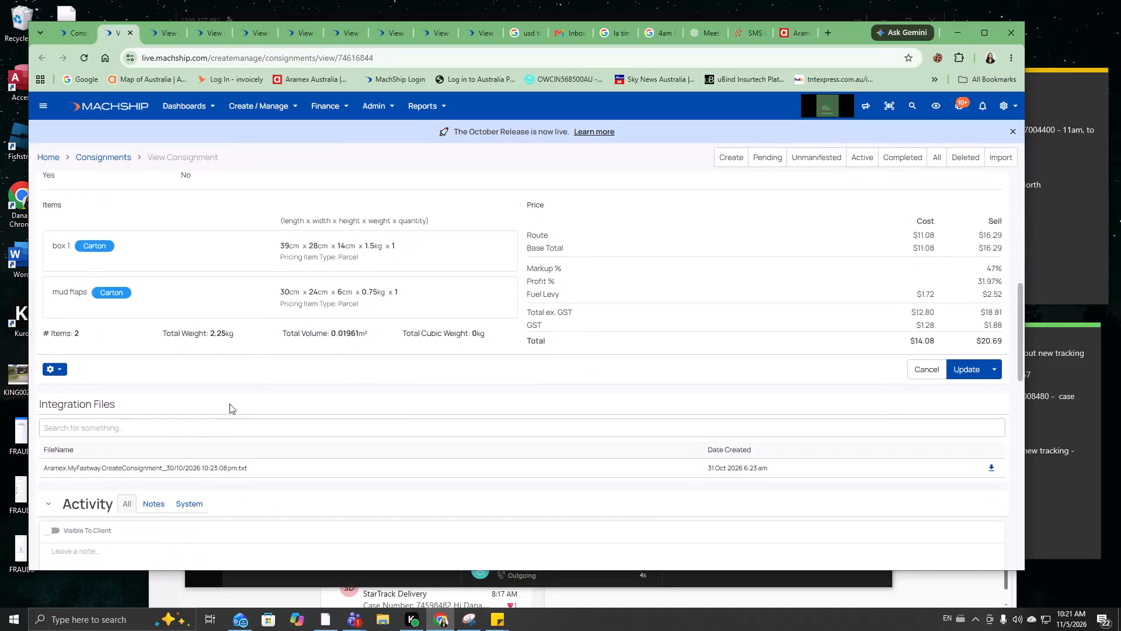
{"action": "left_click", "coordinate": [179, 419]}
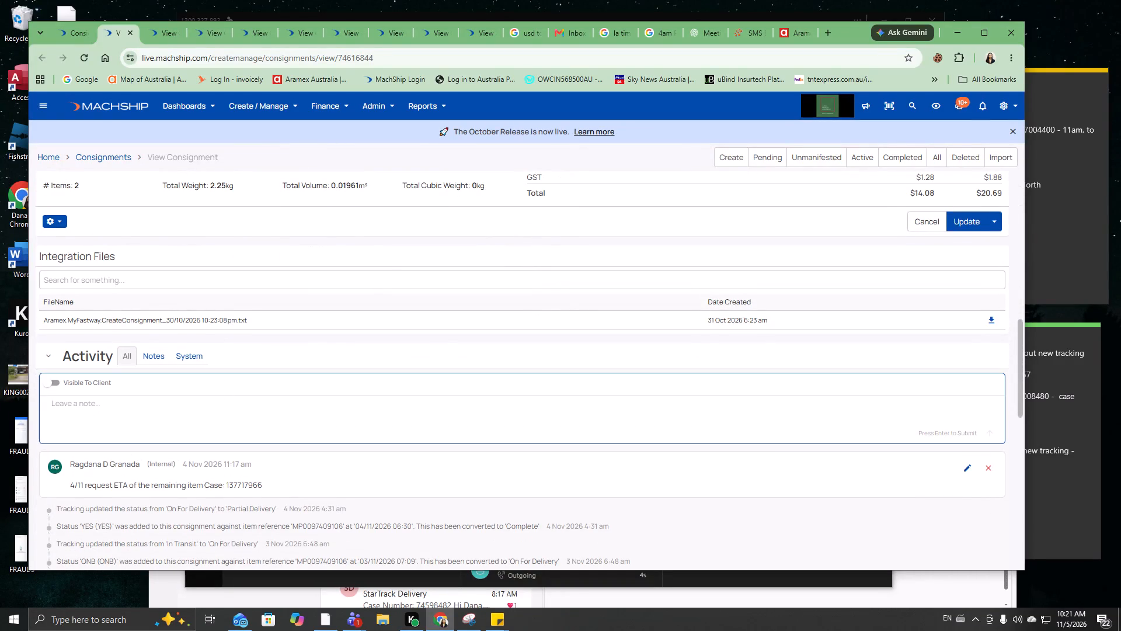
{"action": "type", "text": "5/11 folow up a"}
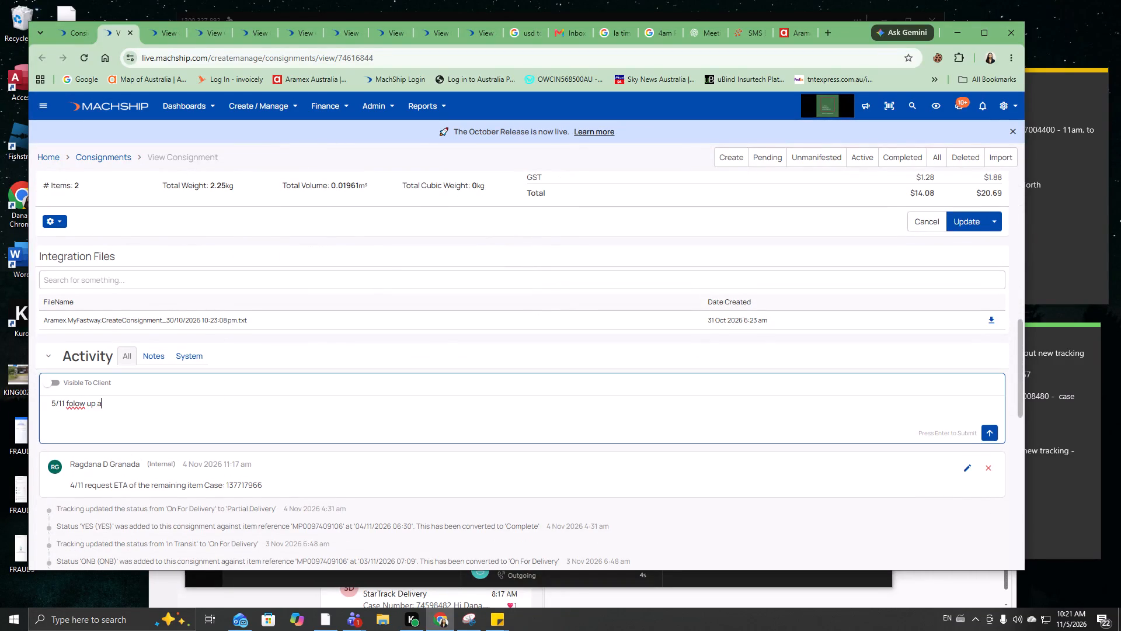
{"action": "key", "text": "BackSpace"}
{"action": "type", "text": "an update -"}
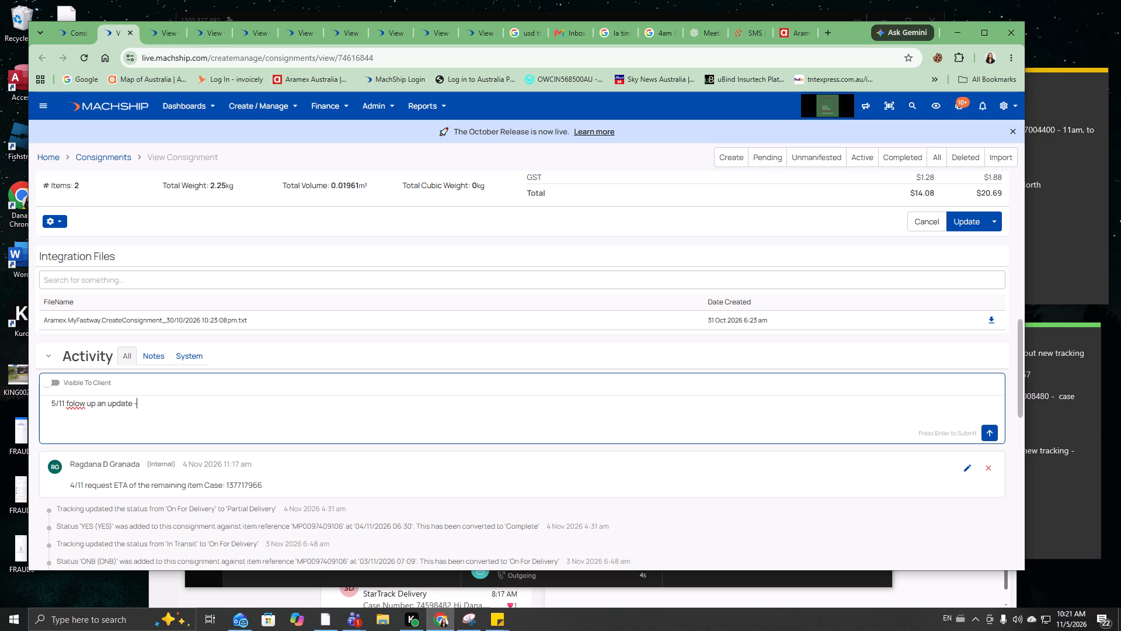
{"action": "left_click", "coordinate": [74, 407]}
{"action": "key", "text": "l"}
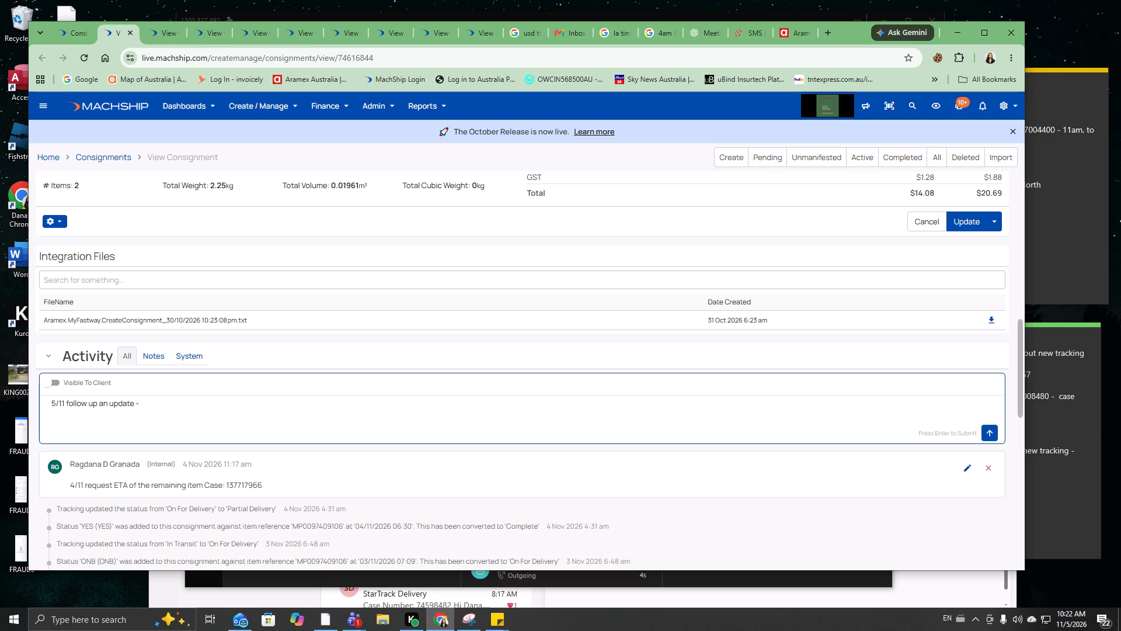
{"action": "left_click", "coordinate": [150, 408]}
{"action": "key", "text": "BackSpace"}
{"action": "key", "text": "space"}
{"action": "type", "text": "with CS"}
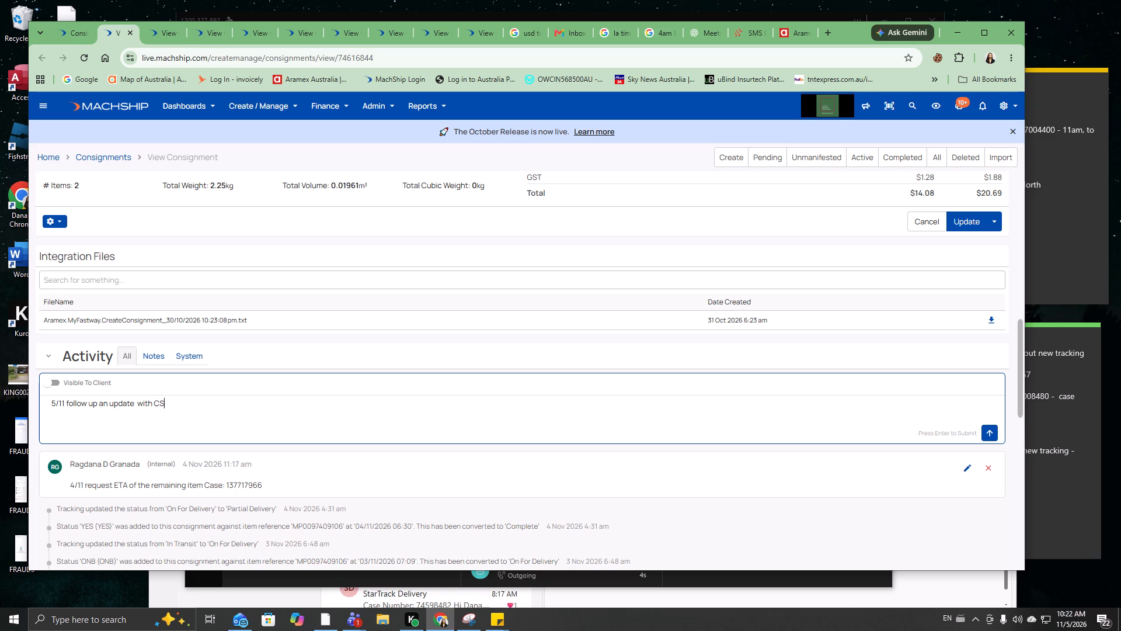
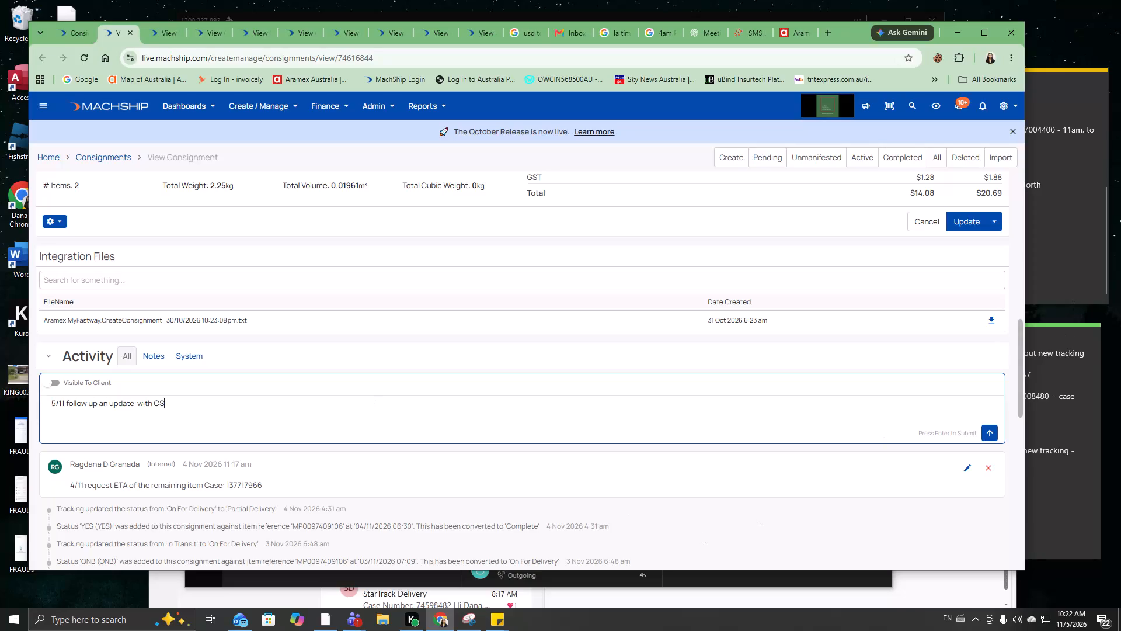
{"action": "left_click", "coordinate": [990, 432]}
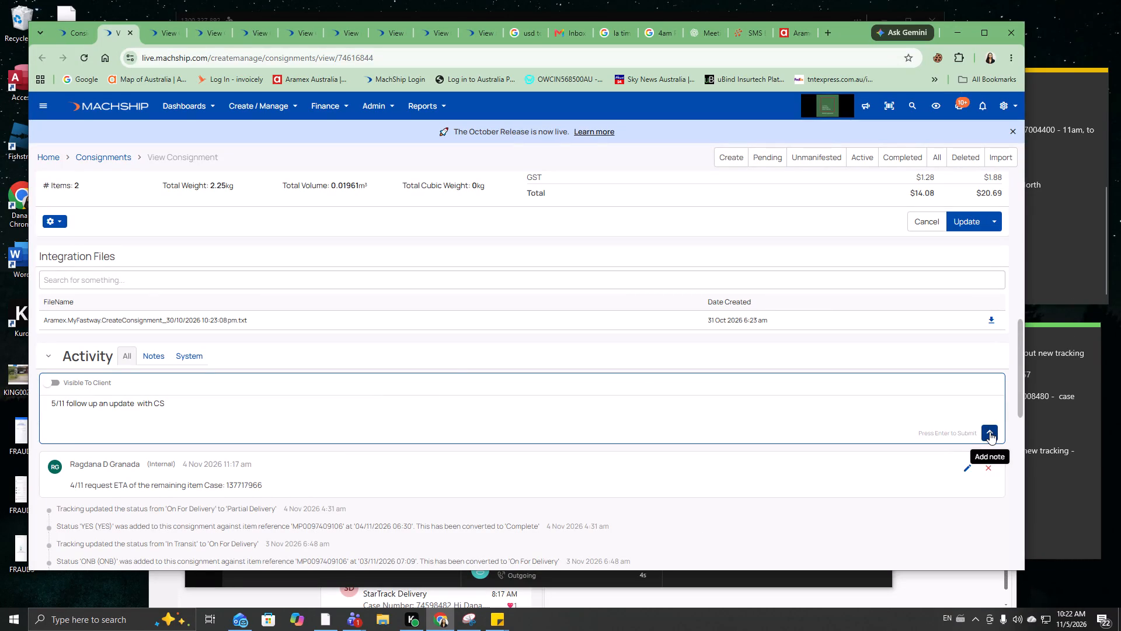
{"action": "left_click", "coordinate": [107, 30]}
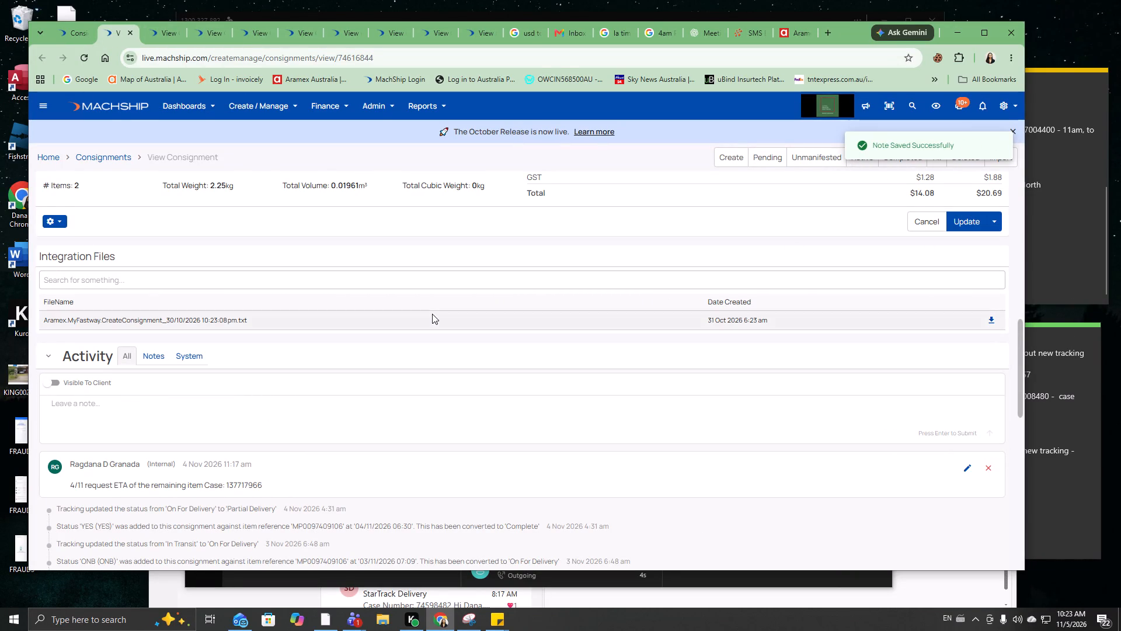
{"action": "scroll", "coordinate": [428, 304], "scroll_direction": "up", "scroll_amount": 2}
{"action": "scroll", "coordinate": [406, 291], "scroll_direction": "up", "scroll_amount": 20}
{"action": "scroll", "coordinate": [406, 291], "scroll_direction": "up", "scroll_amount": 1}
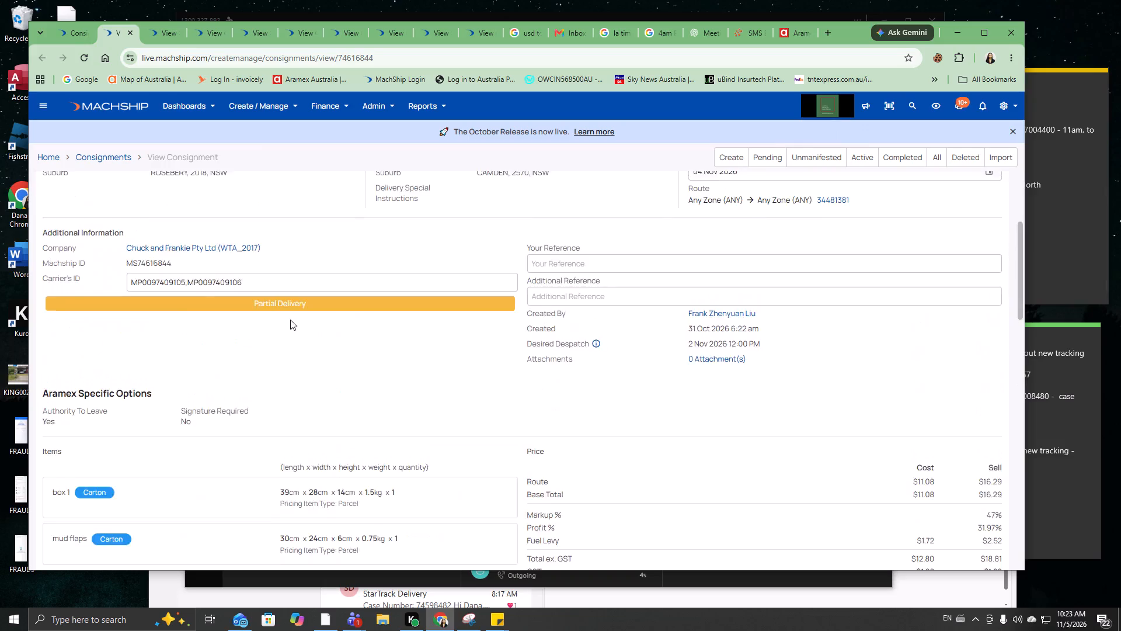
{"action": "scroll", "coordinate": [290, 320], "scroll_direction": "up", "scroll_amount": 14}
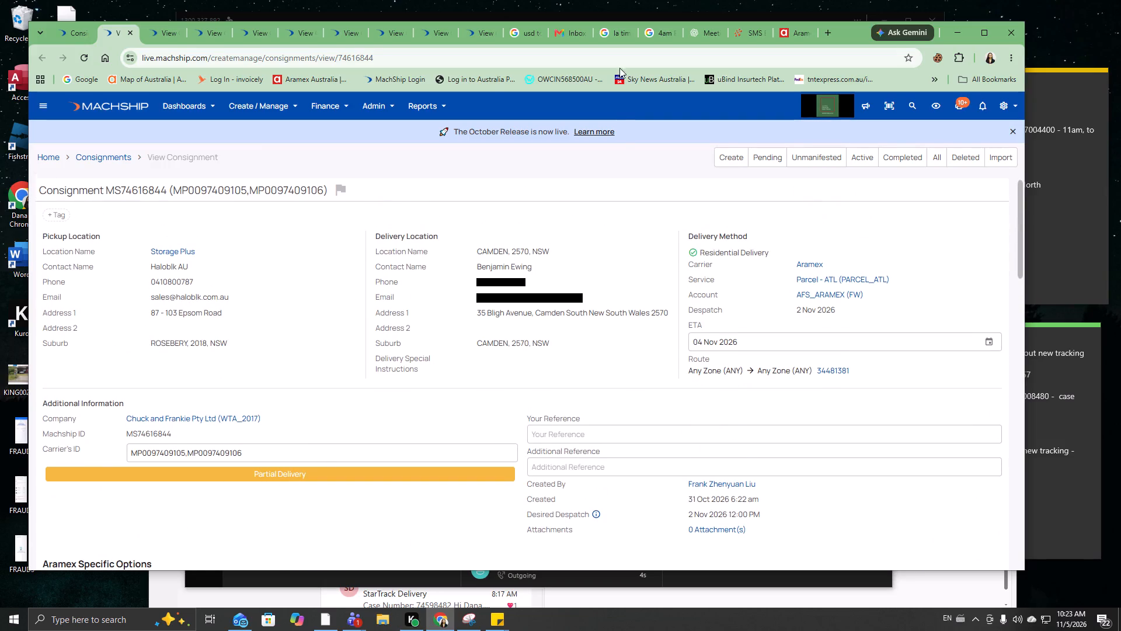
{"action": "left_click", "coordinate": [158, 34]}
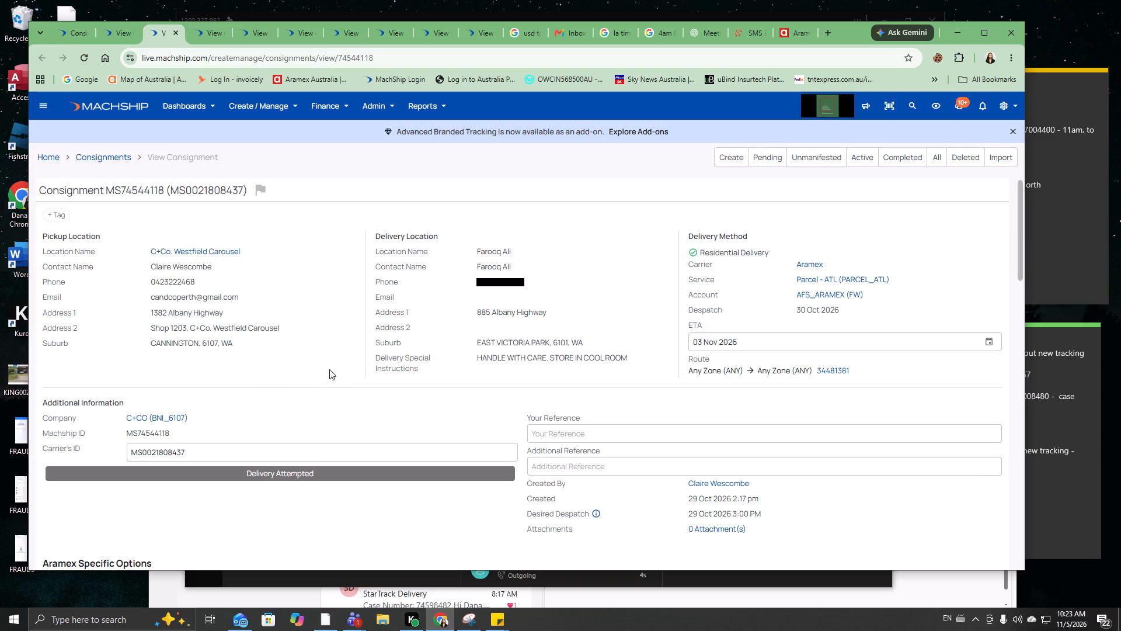
{"action": "left_click_drag", "start_coordinate": [236, 340], "coordinate": [208, 347]}
{"action": "left_click_drag", "start_coordinate": [208, 347], "coordinate": [150, 347]}
{"action": "left_click", "coordinate": [247, 357]}
{"action": "left_click_drag", "start_coordinate": [187, 187], "coordinate": [203, 196]}
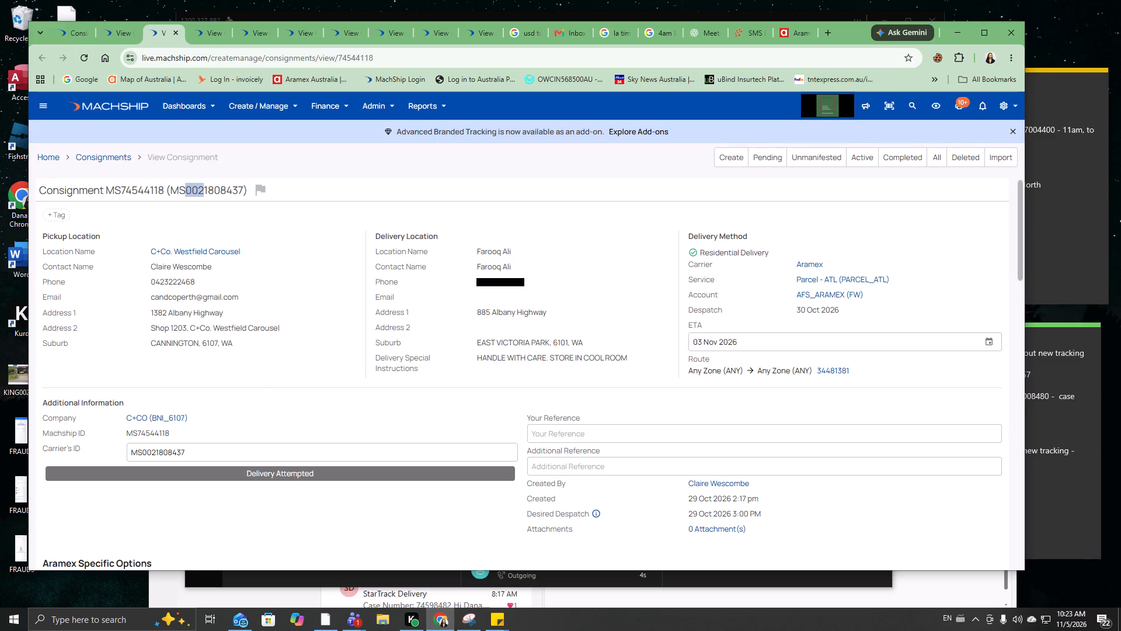
{"action": "left_click", "coordinate": [209, 190]}
{"action": "left_click", "coordinate": [210, 190]}
{"action": "left_click_drag", "start_coordinate": [218, 190], "coordinate": [213, 190]}
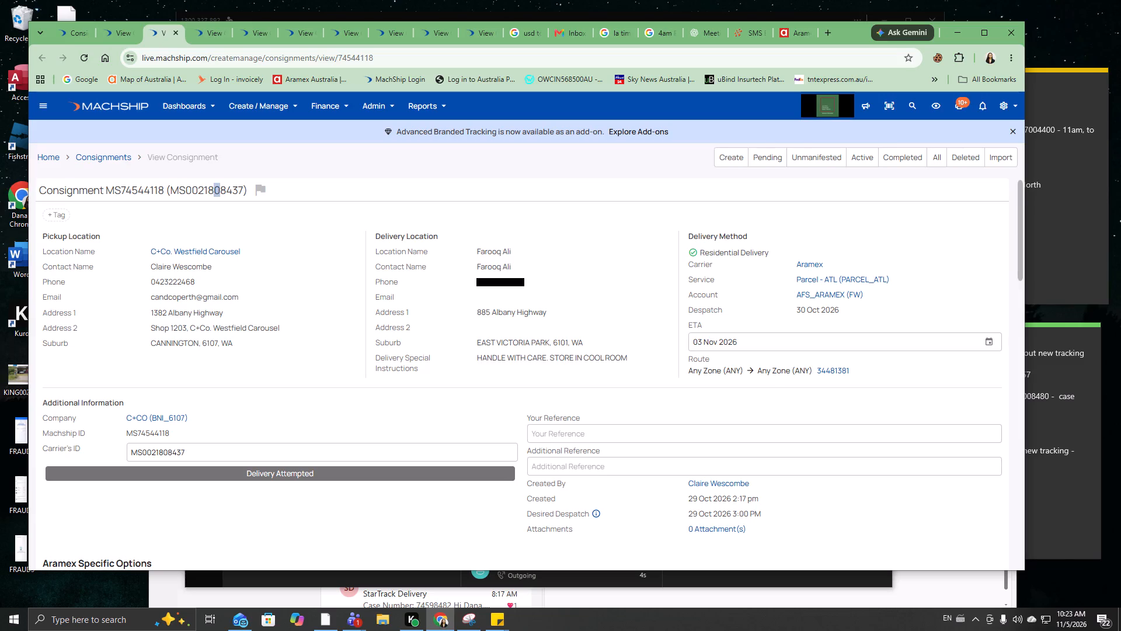
{"action": "left_click_drag", "start_coordinate": [241, 189], "coordinate": [174, 188]}
{"action": "left_click", "coordinate": [246, 231]}
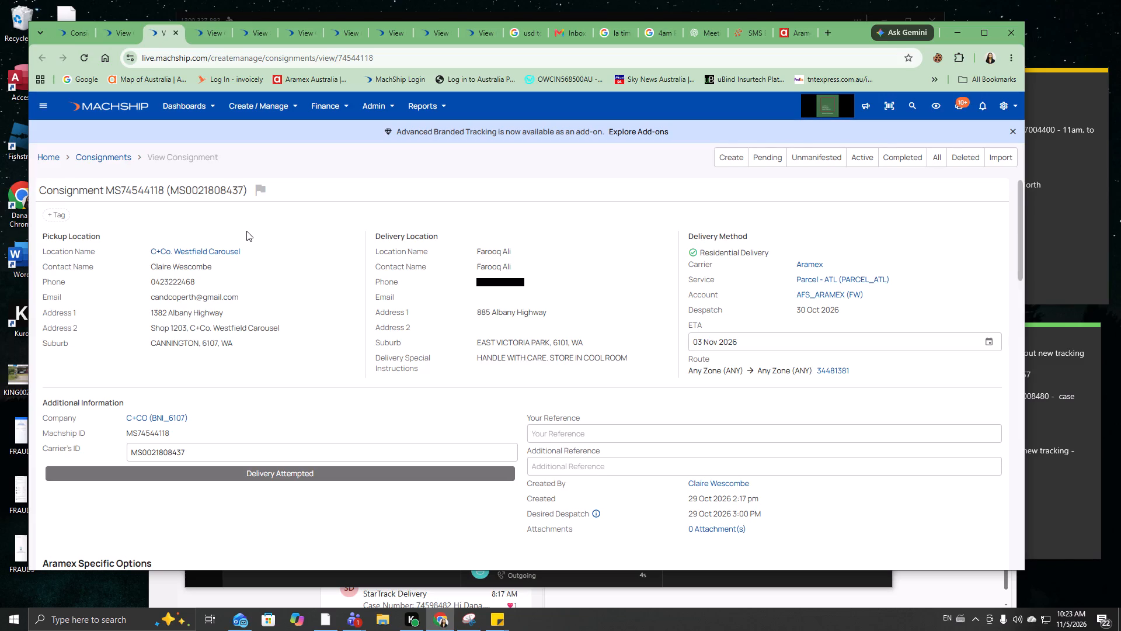